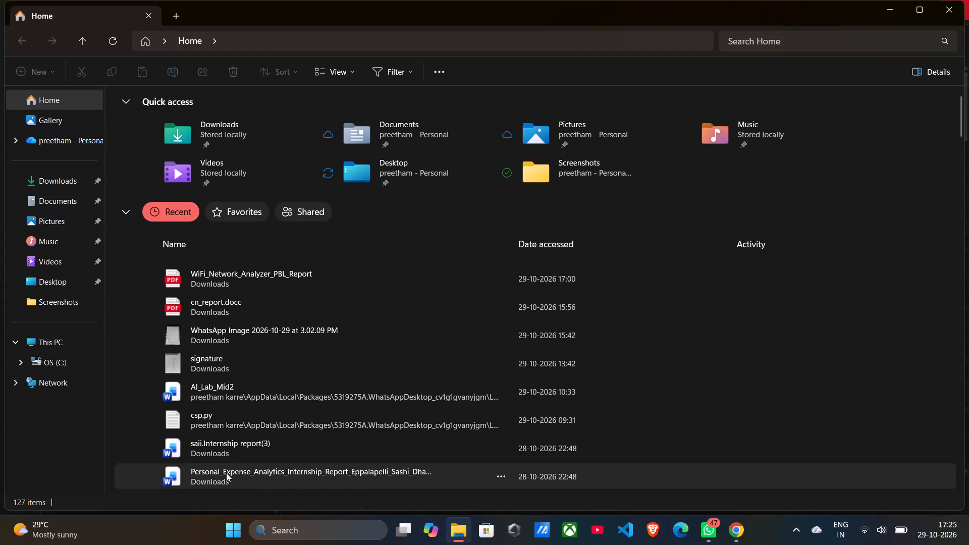
# Copy the WiFi_Network_Analyzer_PBL_Report PDF from the recent files.
pyautogui.rightClick(302, 282)
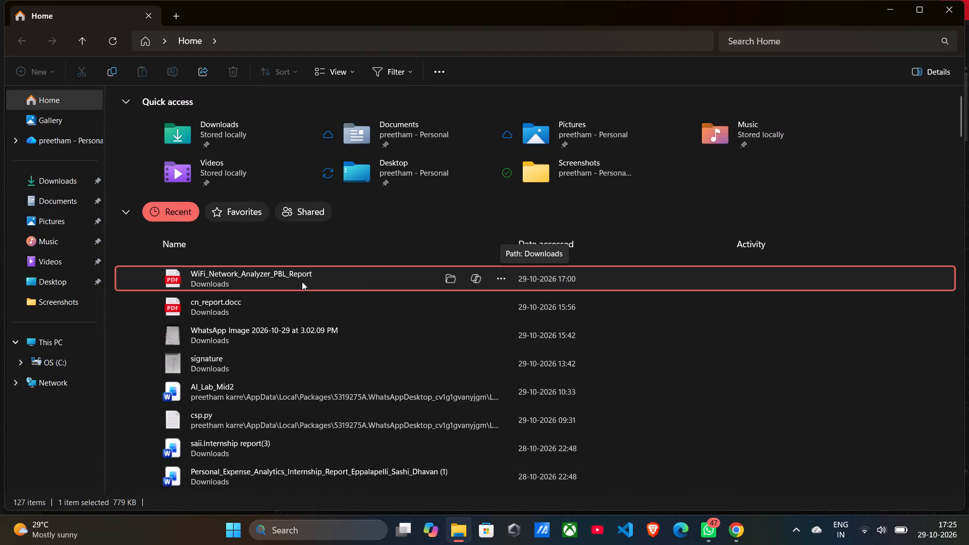
pyautogui.click(332, 127)
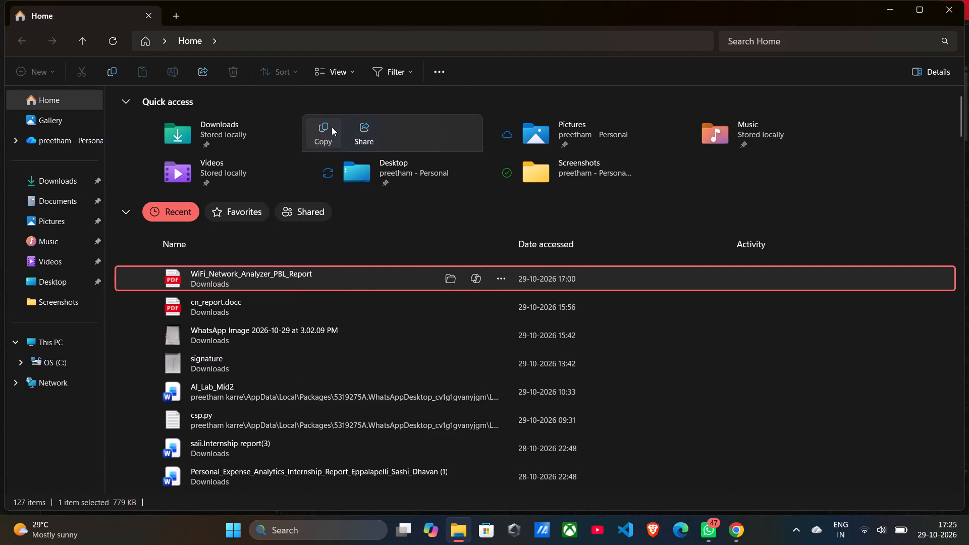
# Switch to Chrome, search for "pdf to word" in a new tab and open the iLovePDF converter result.
pyautogui.click(732, 537)
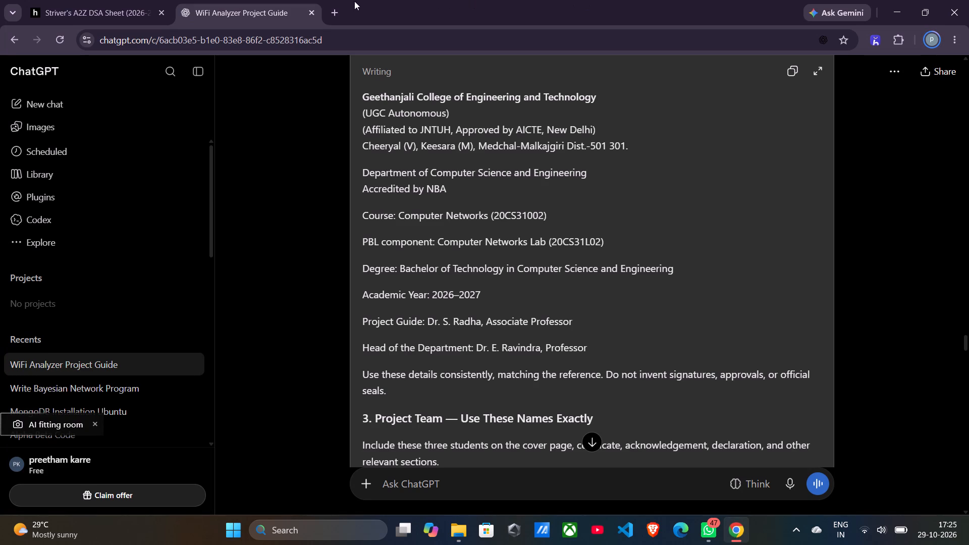
pyautogui.click(328, 15)
pyautogui.click(328, 36)
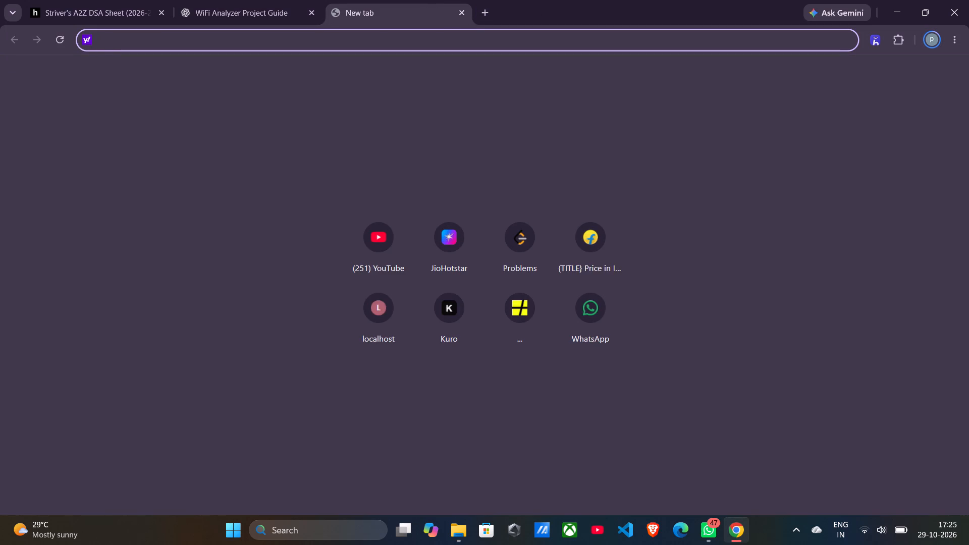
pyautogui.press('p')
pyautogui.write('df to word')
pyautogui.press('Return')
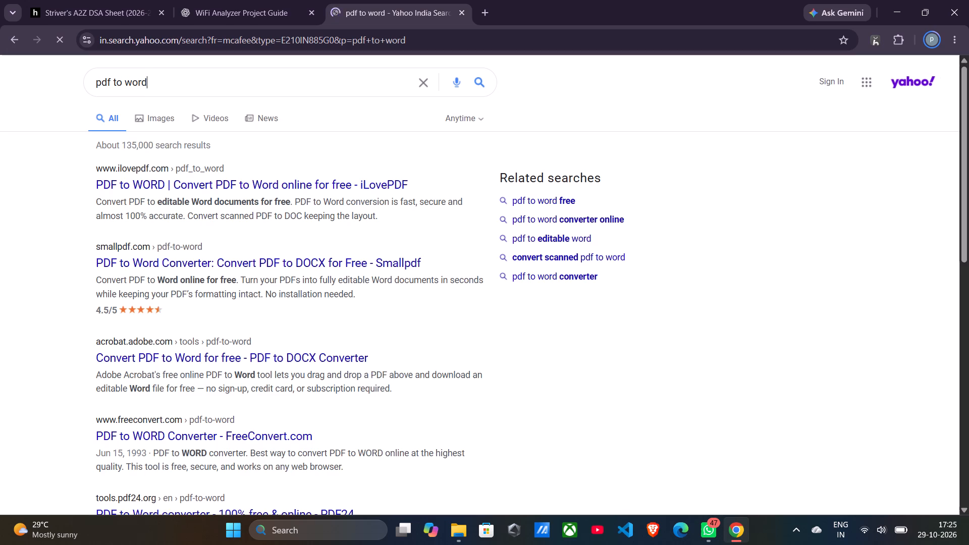
pyautogui.click(285, 185)
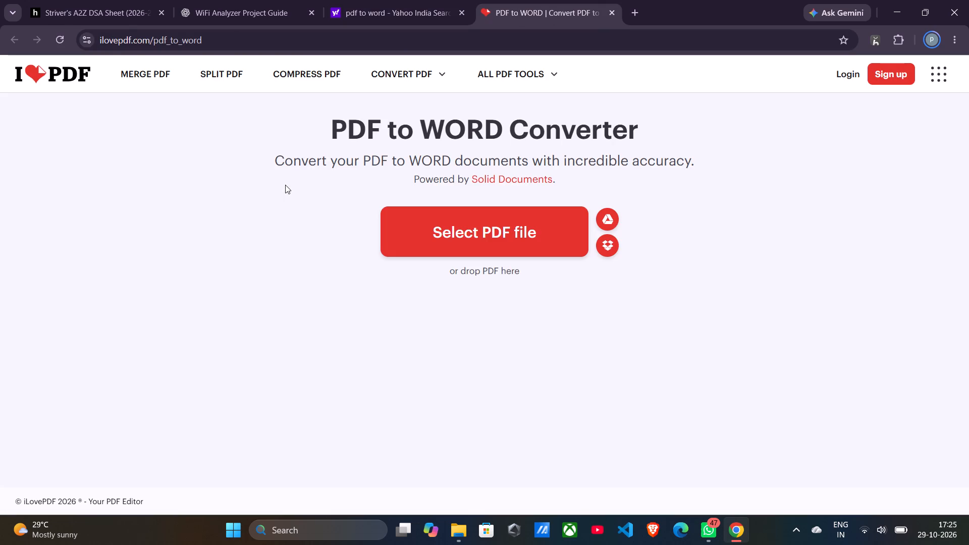
# Upload the WiFi_Network_Analyzer_PBL_Report PDF from the Downloads folder to the PDF to Word converter.
pyautogui.moveTo(491, 257); pyautogui.dragTo(498, 256)
pyautogui.click(498, 256)
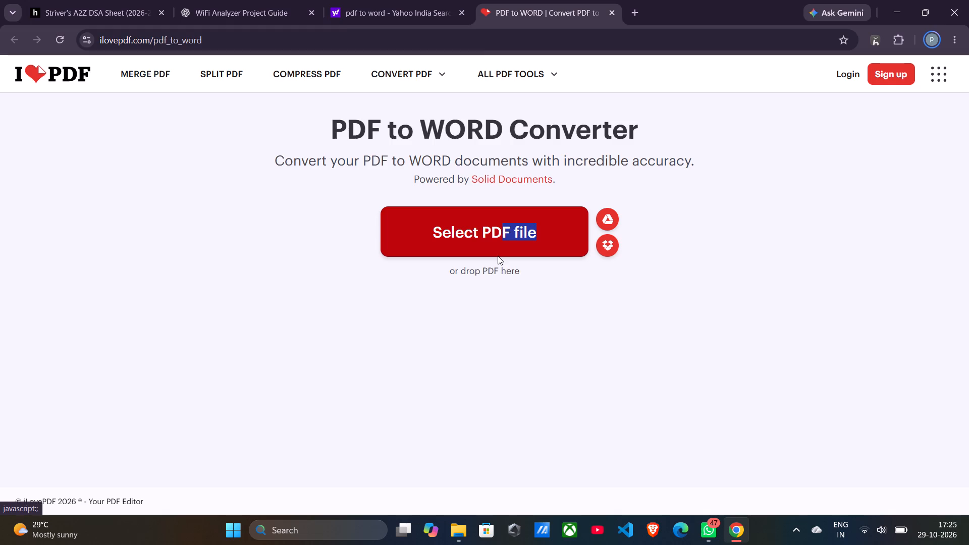
pyautogui.click(344, 147)
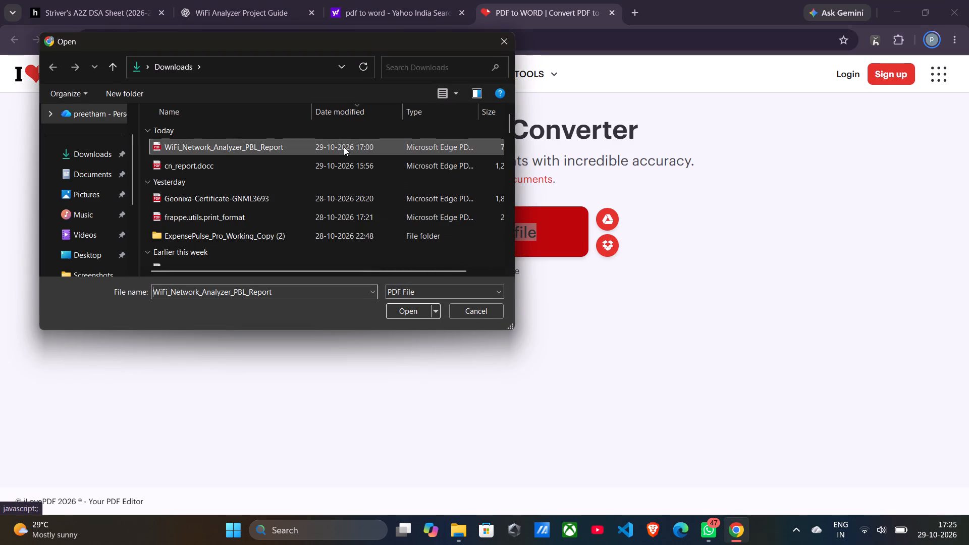
pyautogui.click(416, 308)
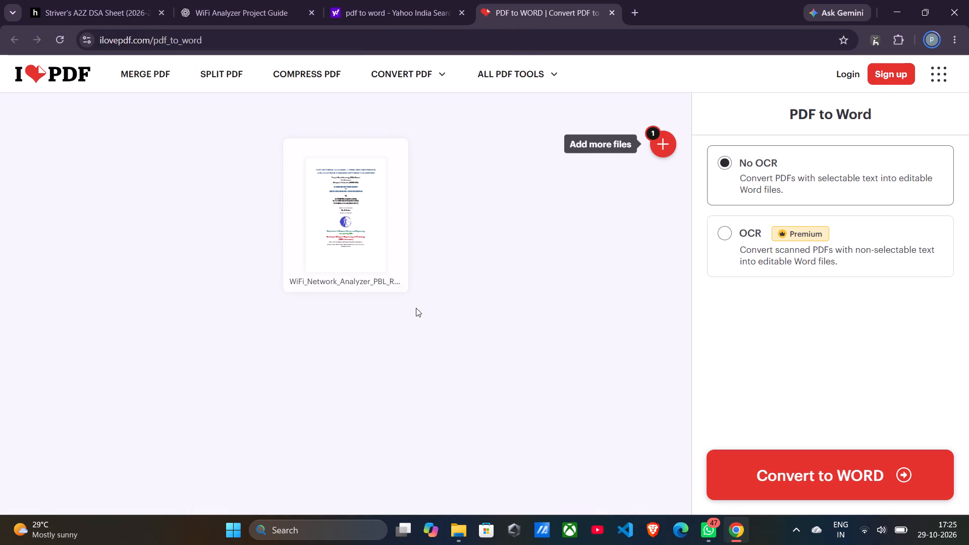
# Convert the uploaded PDF to Word with the No OCR option and download the resulting document.
pyautogui.click(839, 482)
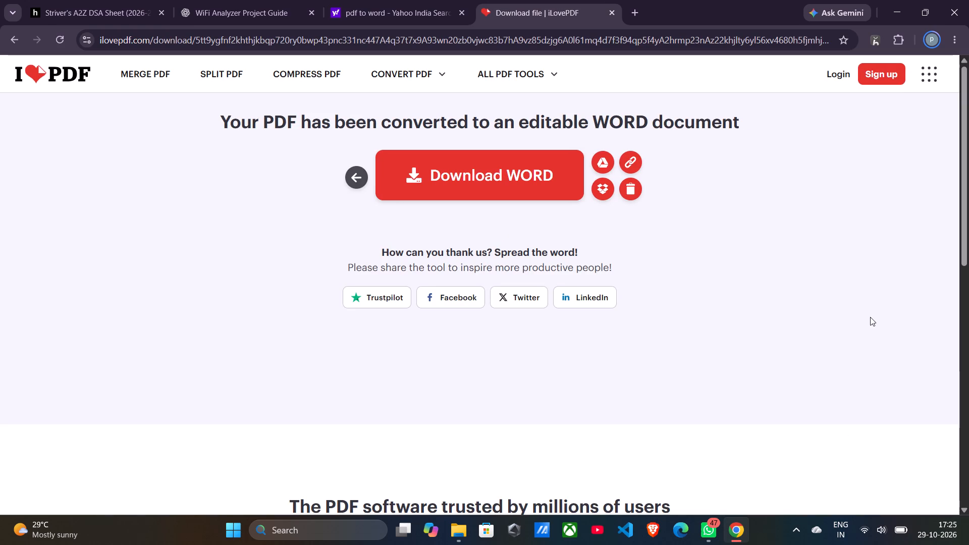
pyautogui.click(481, 189)
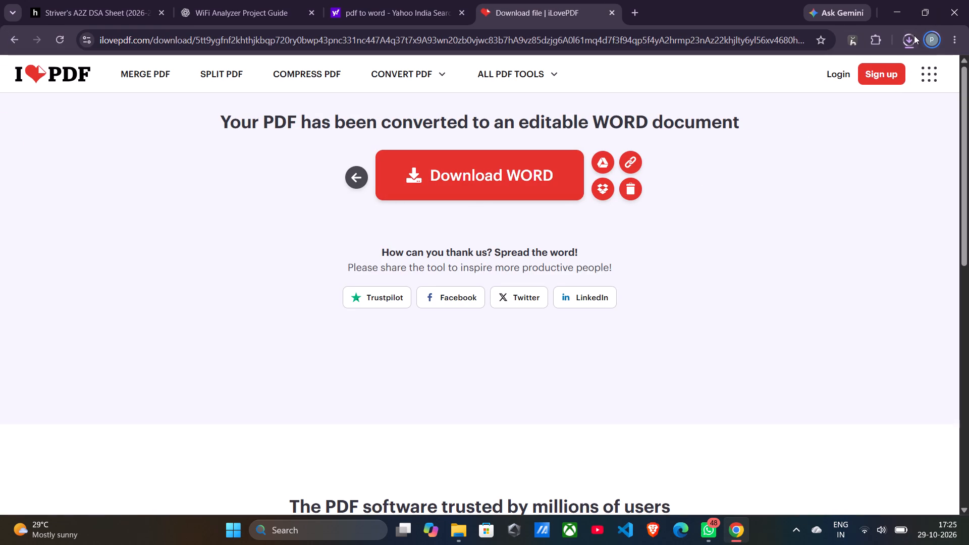
# Open the downloaded WiFi_Network_Analyzer_PBL_Report.docx from the recent downloads.
pyautogui.click(911, 36)
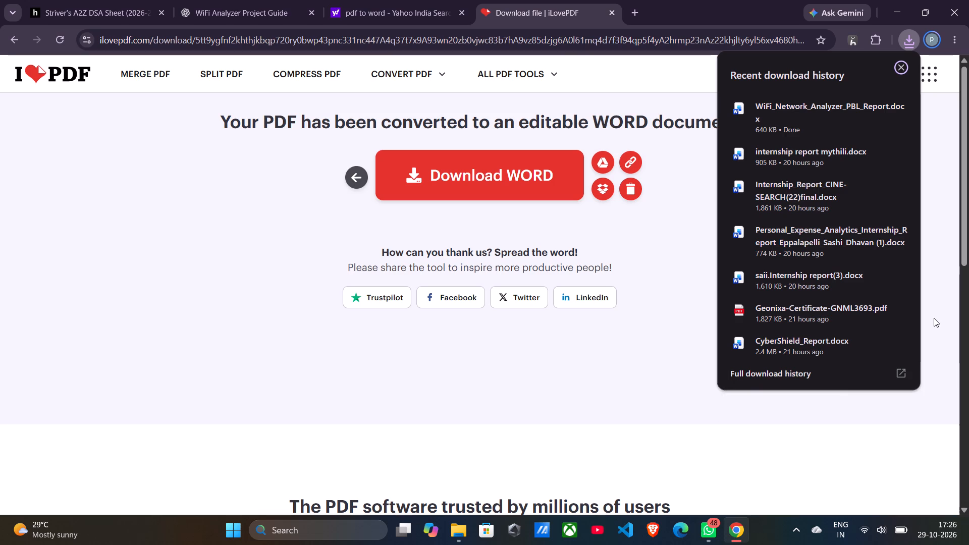
pyautogui.doubleClick(812, 115)
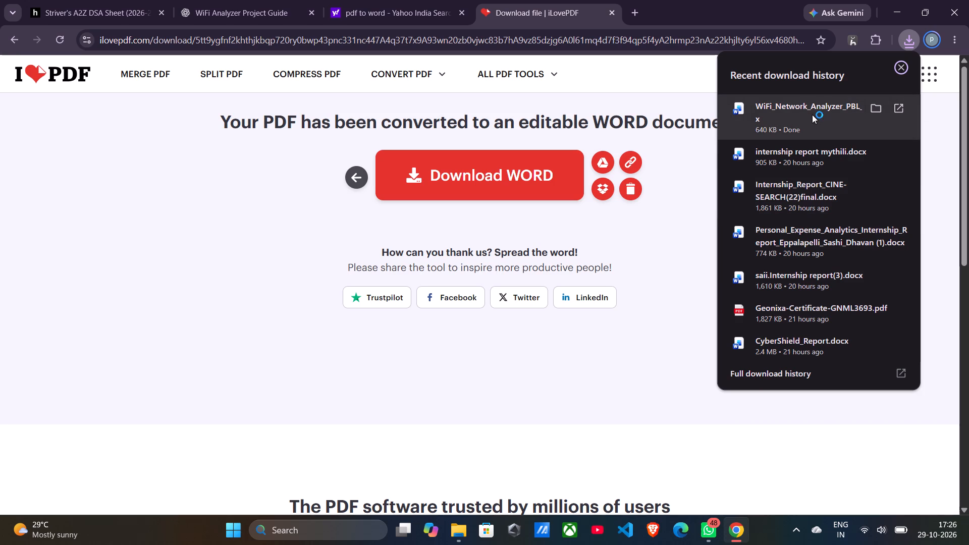
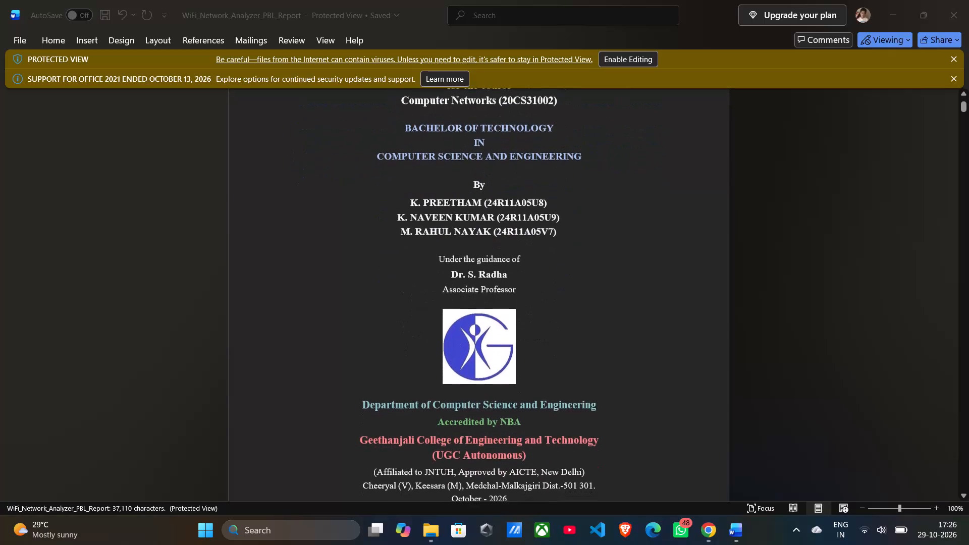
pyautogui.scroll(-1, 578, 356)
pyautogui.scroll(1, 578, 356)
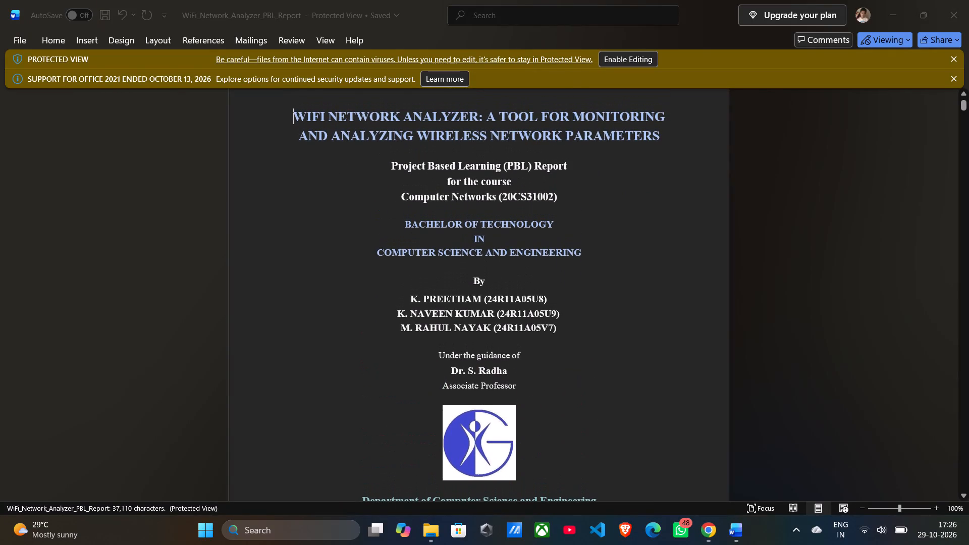
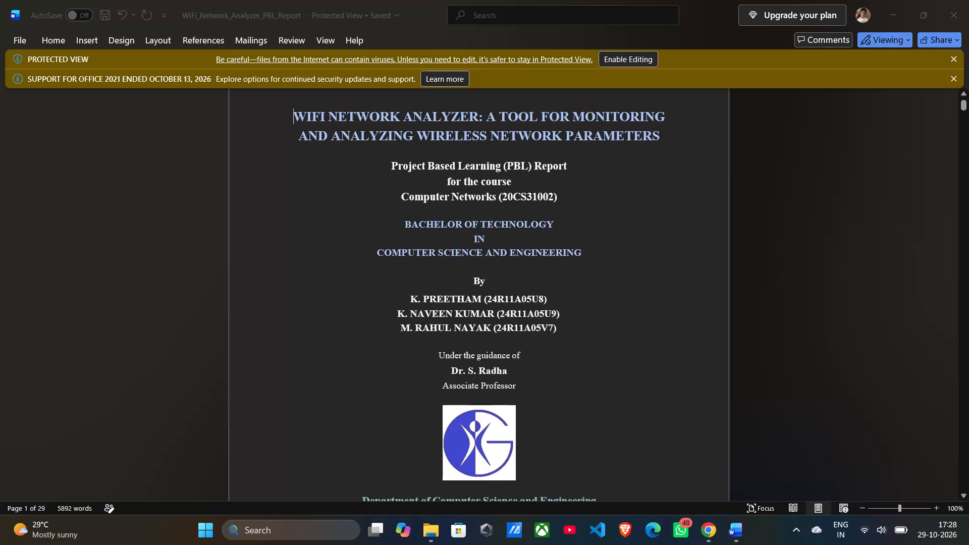
# Enable editing for the protected WiFi Network Analyzer report.
pyautogui.click(641, 58)
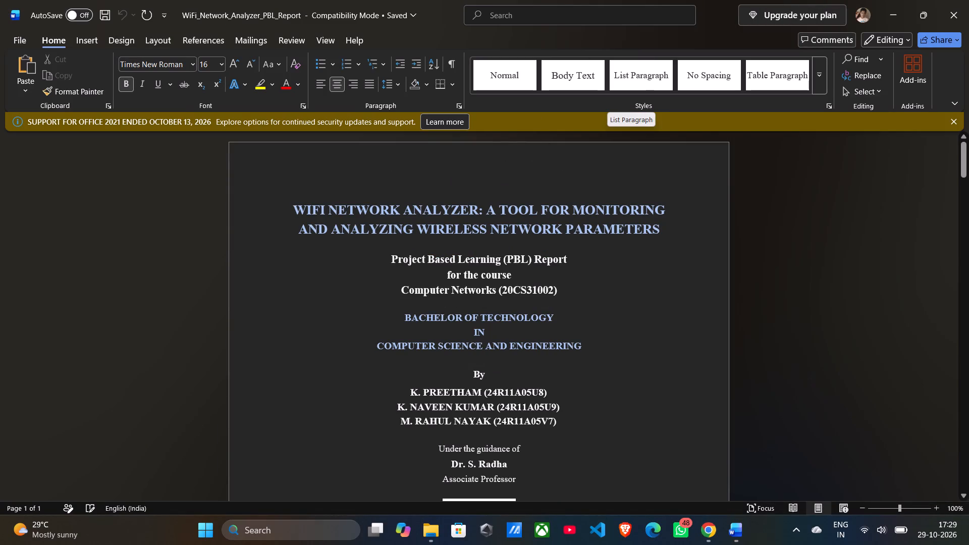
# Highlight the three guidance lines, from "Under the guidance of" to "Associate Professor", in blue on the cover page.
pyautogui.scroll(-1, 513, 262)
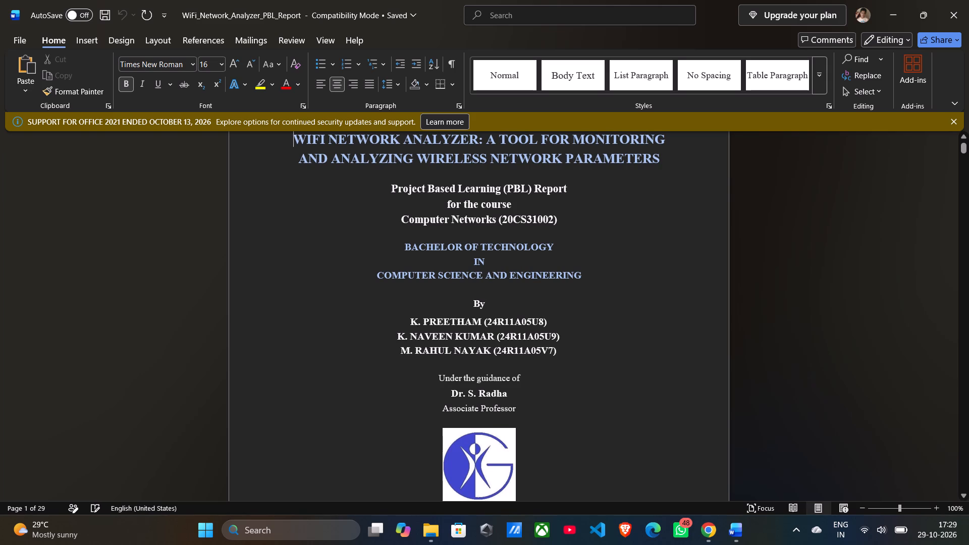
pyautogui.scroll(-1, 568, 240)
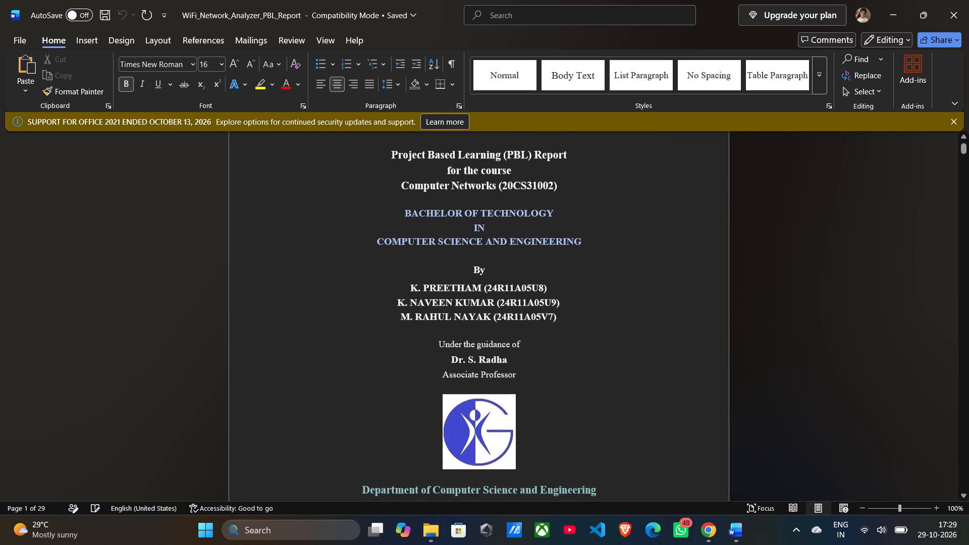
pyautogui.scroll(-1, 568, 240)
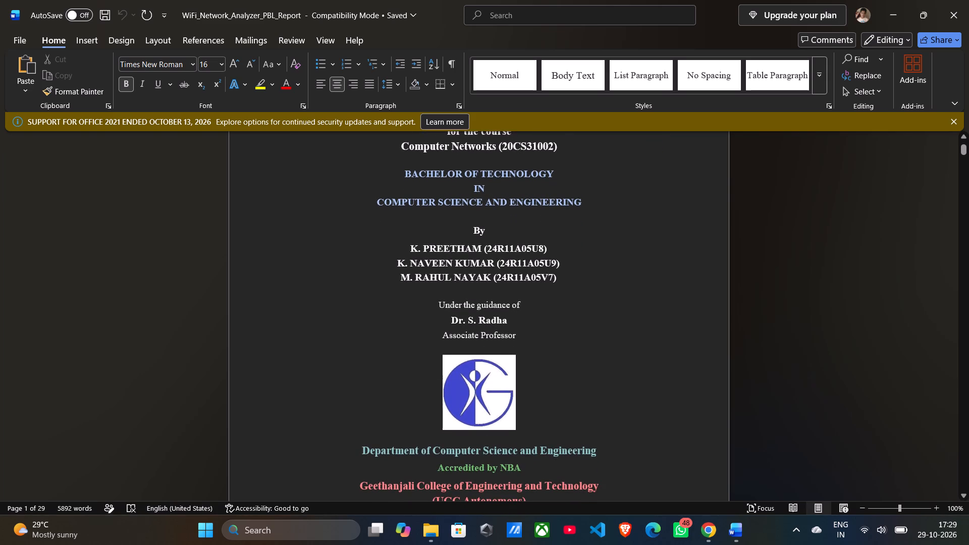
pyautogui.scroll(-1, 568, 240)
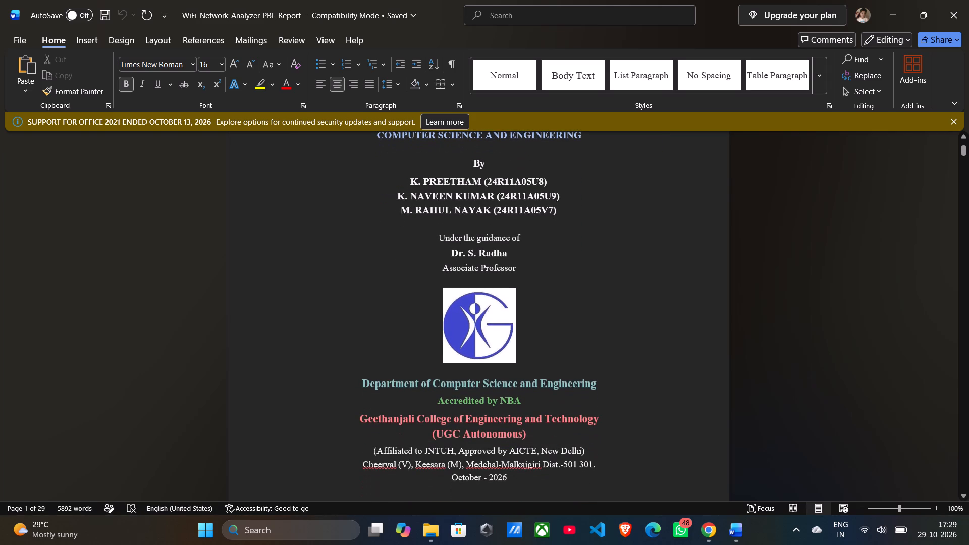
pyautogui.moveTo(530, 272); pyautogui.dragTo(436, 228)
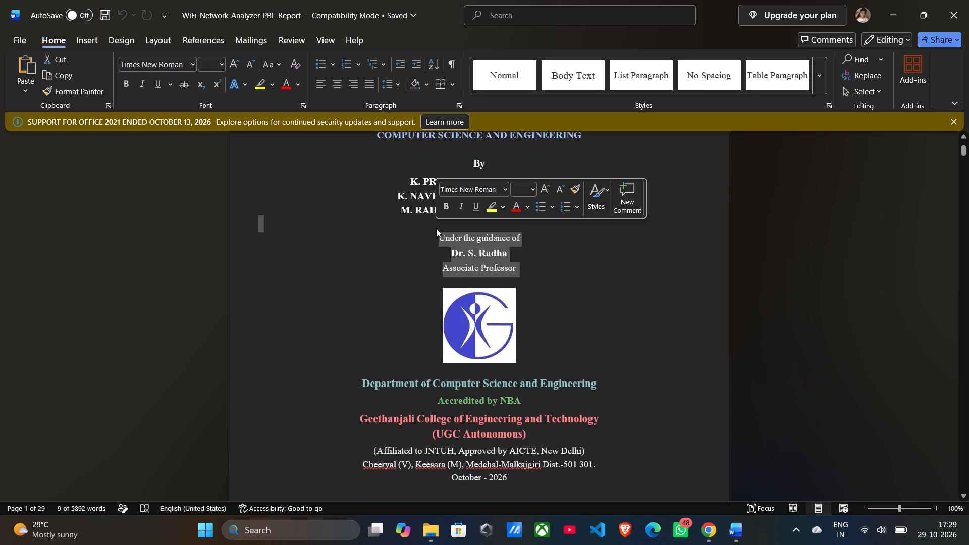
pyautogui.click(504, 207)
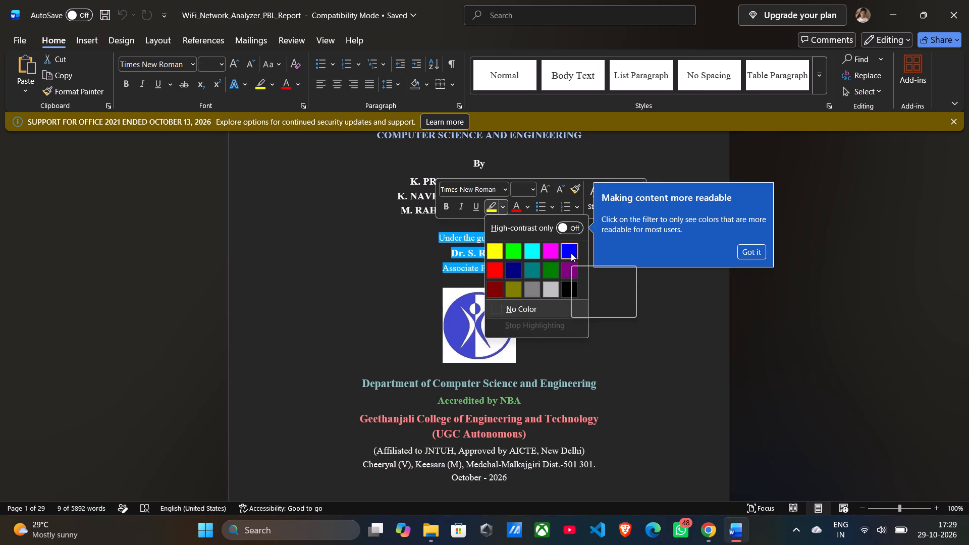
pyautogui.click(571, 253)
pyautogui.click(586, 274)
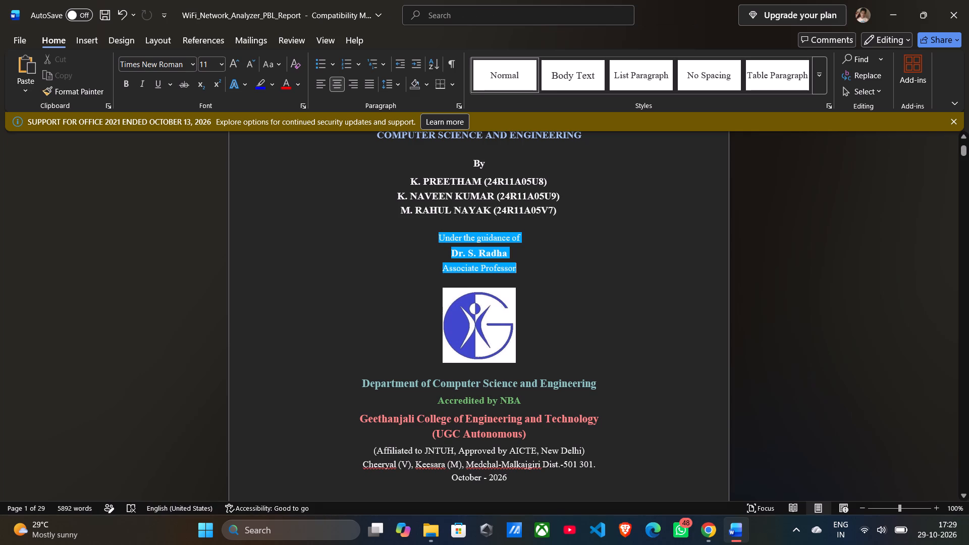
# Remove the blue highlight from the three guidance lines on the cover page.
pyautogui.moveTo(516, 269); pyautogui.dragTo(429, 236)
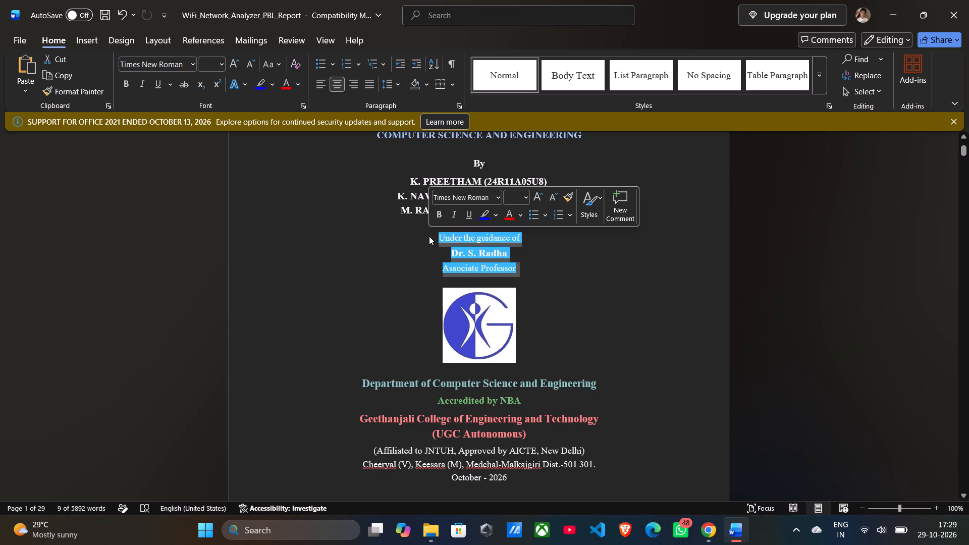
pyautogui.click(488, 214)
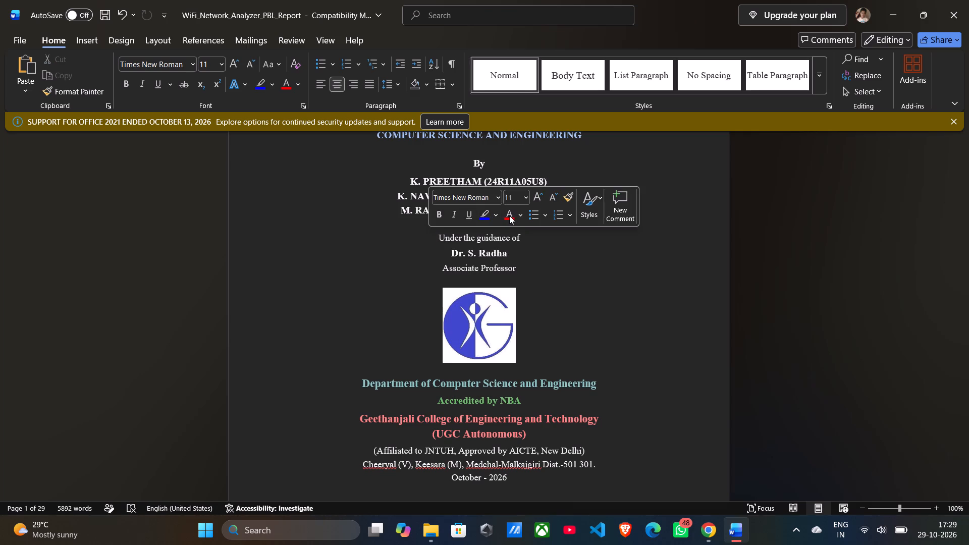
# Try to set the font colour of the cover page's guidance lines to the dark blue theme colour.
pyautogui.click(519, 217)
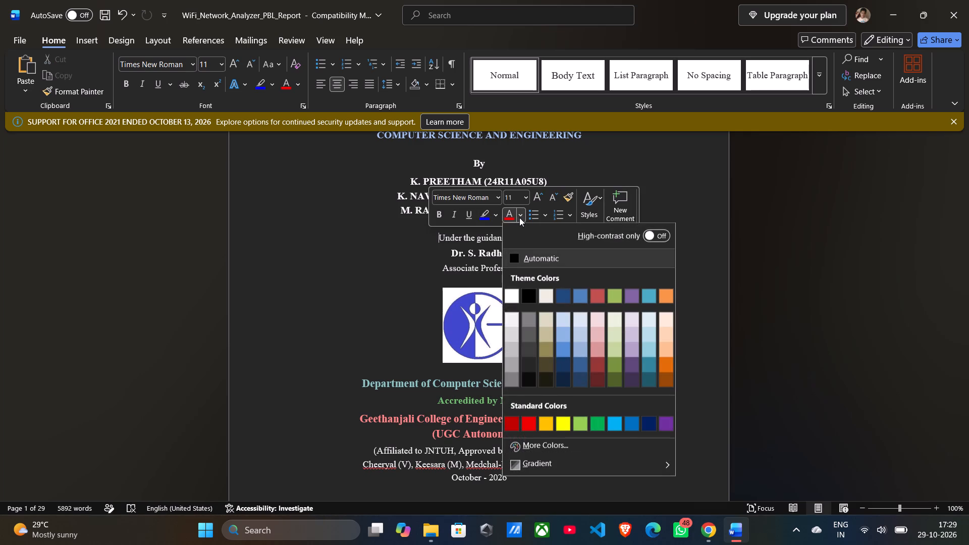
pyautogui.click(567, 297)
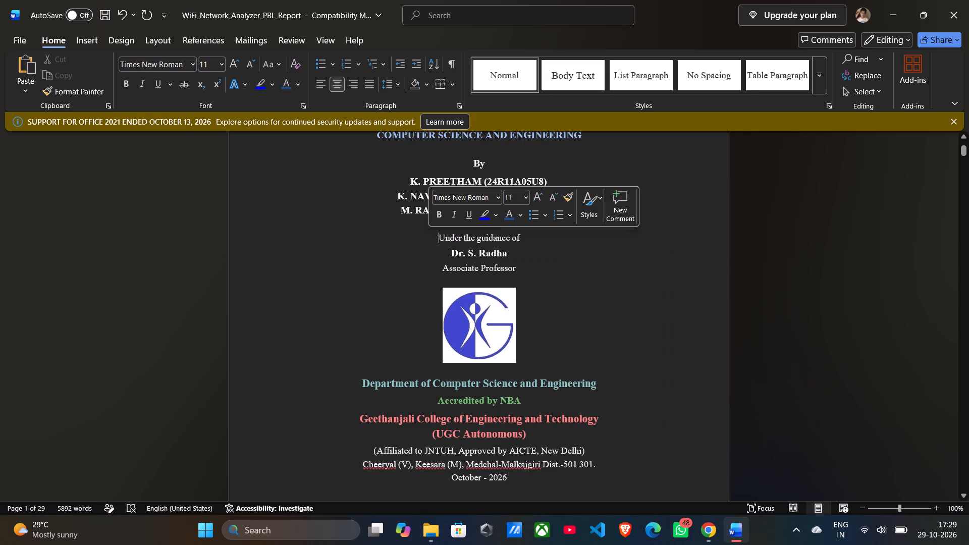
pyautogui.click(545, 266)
# Delete the wide gaps between the words of "Project Guide" and of the guide's name below it on the certificate page.
pyautogui.scroll(-1, 545, 266)
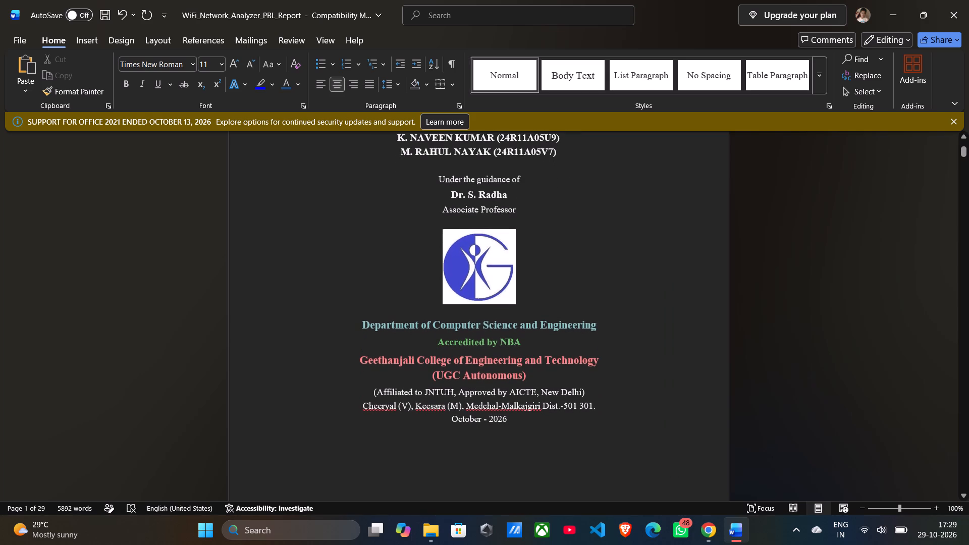
pyautogui.scroll(-1, 545, 266)
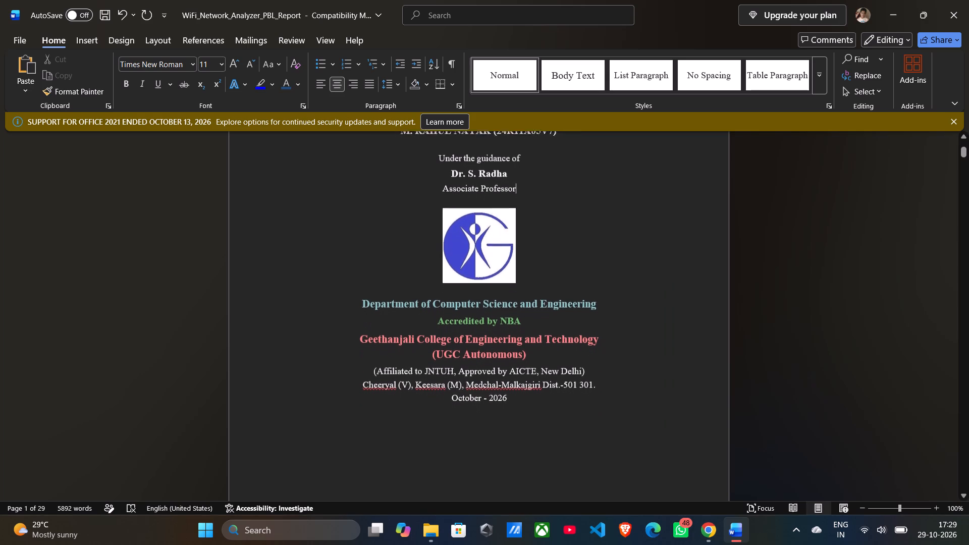
pyautogui.scroll(-3, 545, 266)
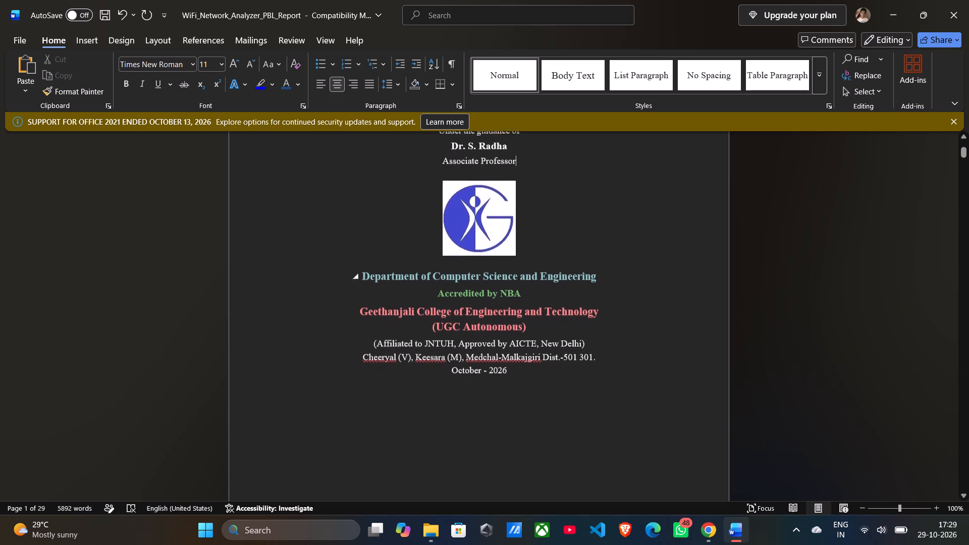
pyautogui.scroll(-3, 545, 266)
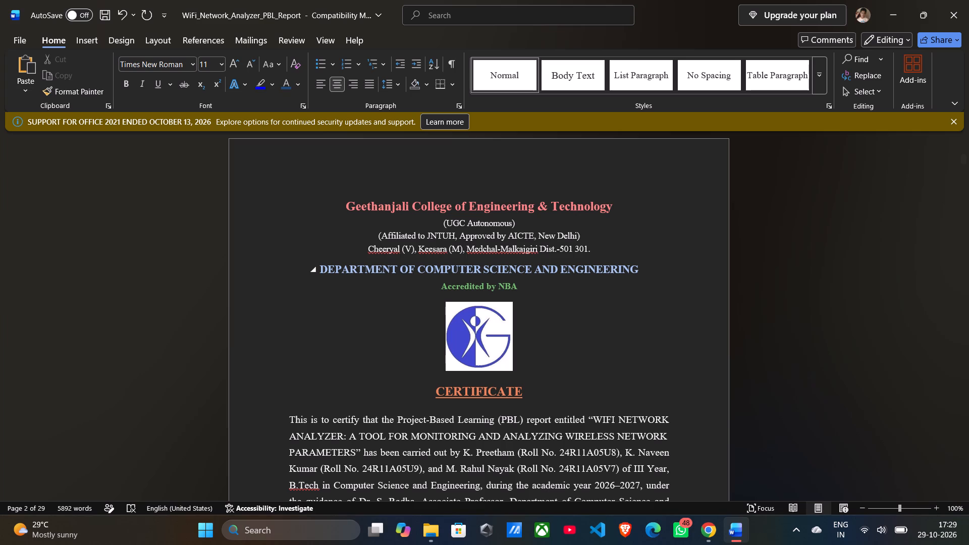
pyautogui.scroll(-1, 518, 316)
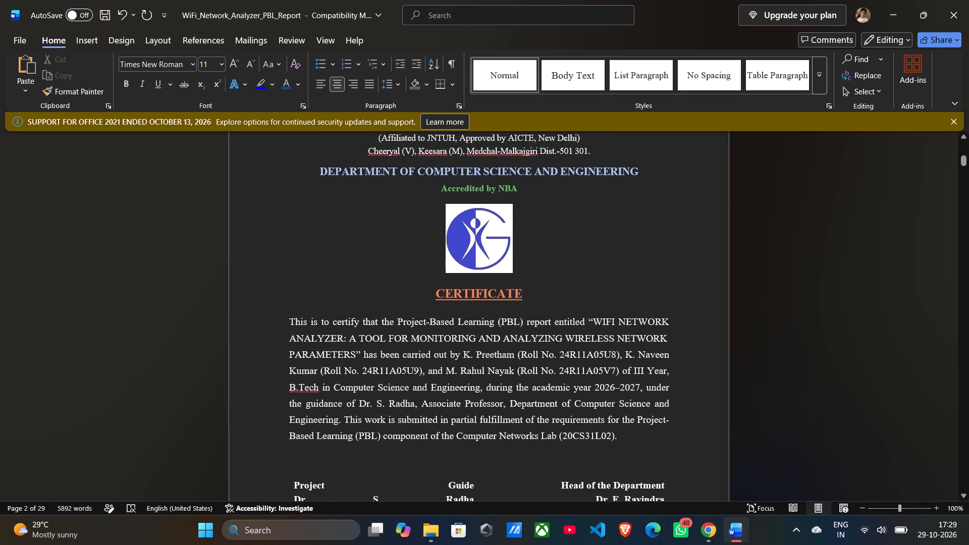
pyautogui.scroll(-1, 562, 346)
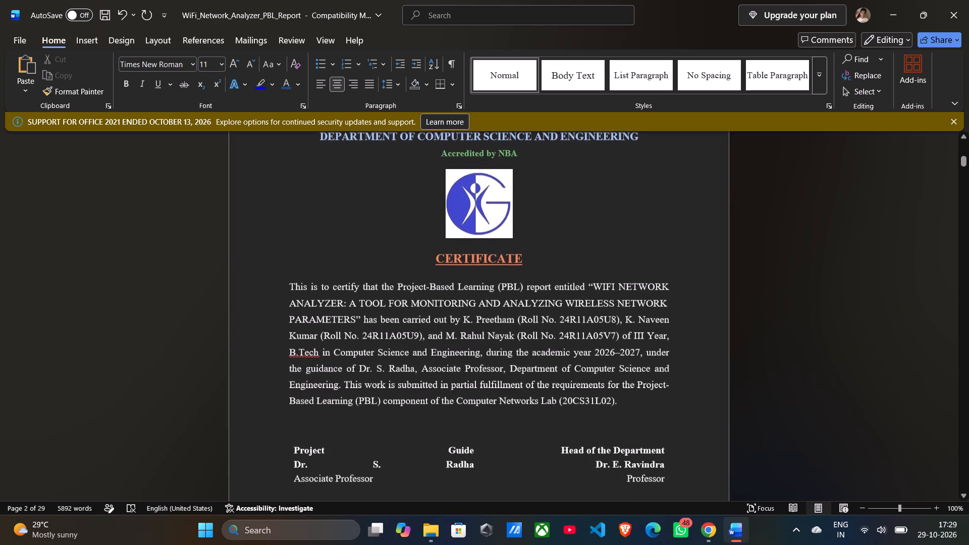
pyautogui.scroll(-1, 562, 346)
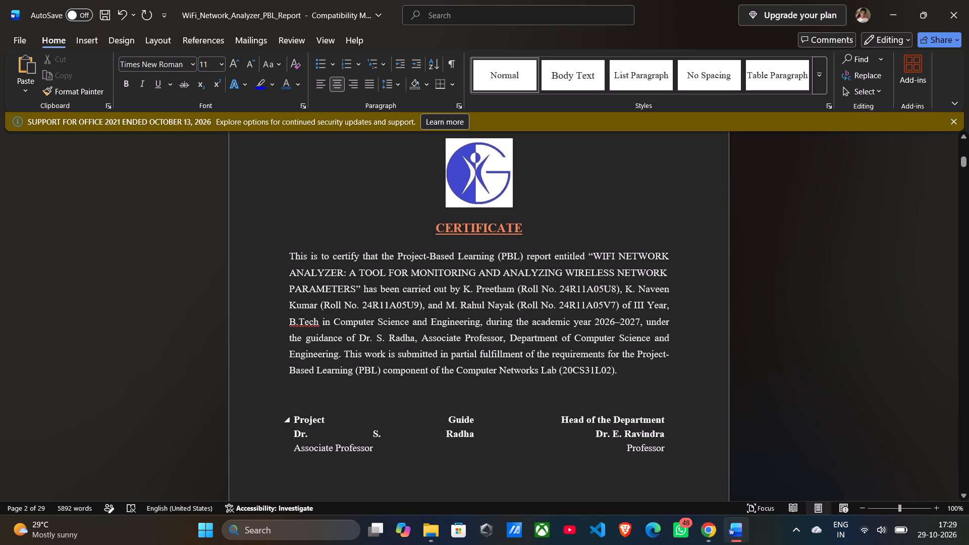
pyautogui.click(446, 418)
pyautogui.press('BackSpace')
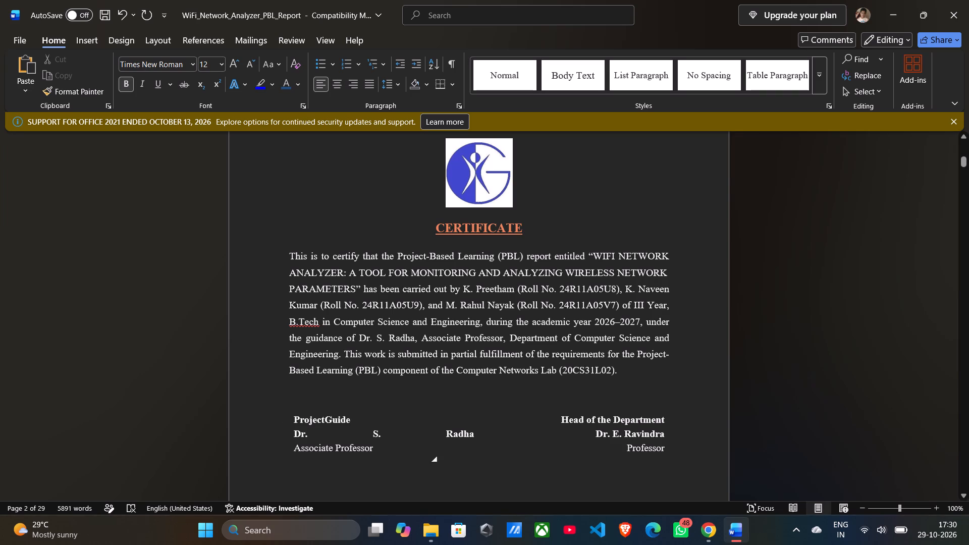
pyautogui.click(446, 433)
pyautogui.press('BackSpace')
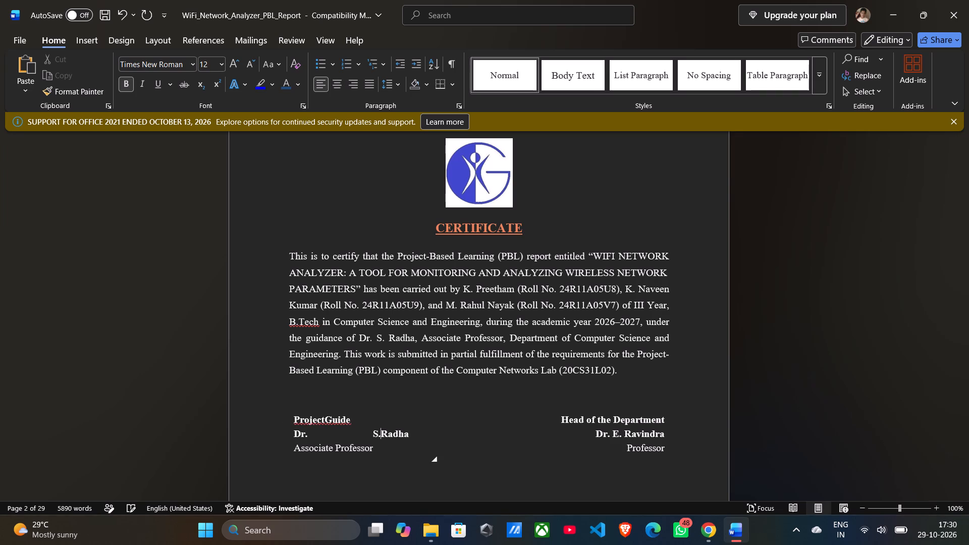
pyautogui.click(370, 435)
pyautogui.press('BackSpace')
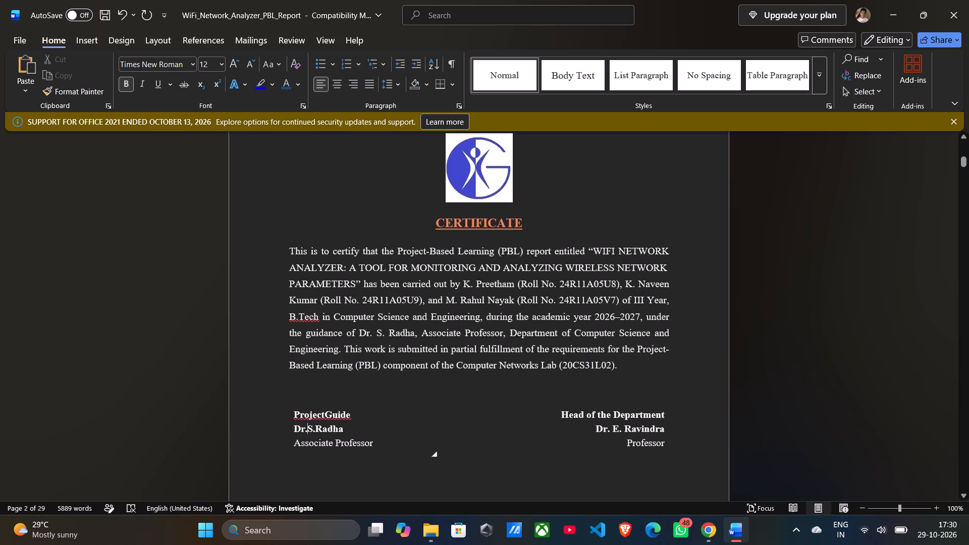
# Left-align the three-line Head of the Department signature block on the certificate page.
pyautogui.moveTo(681, 444); pyautogui.dragTo(567, 410)
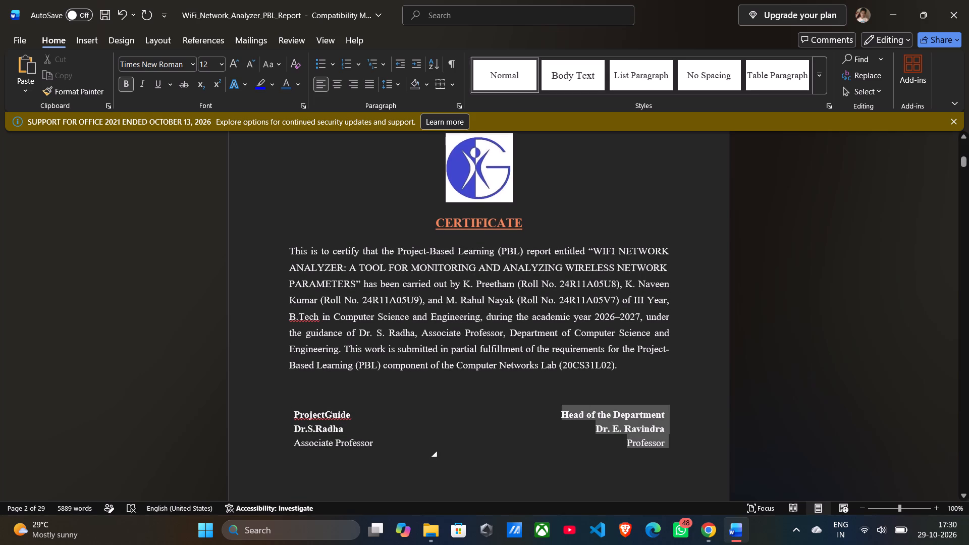
pyautogui.moveTo(567, 410); pyautogui.dragTo(564, 410)
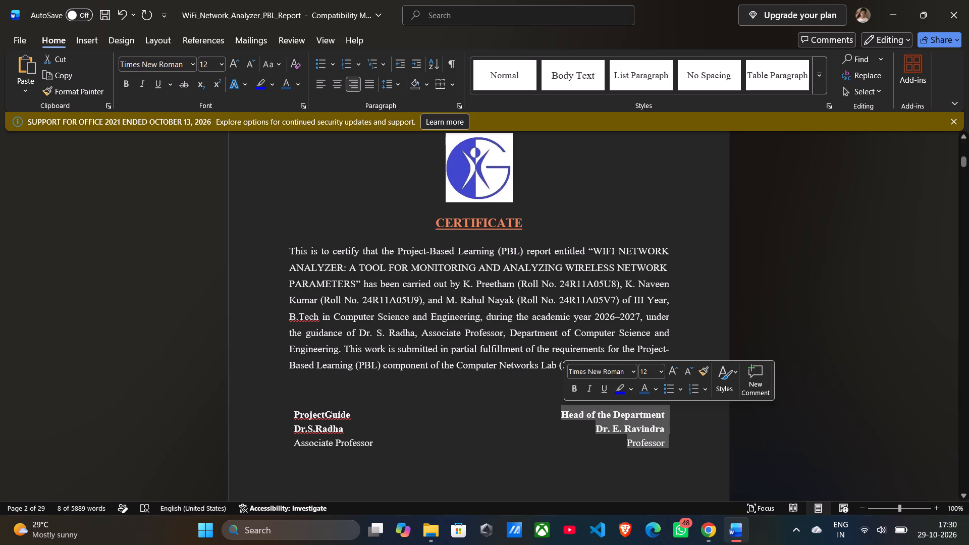
pyautogui.click(320, 82)
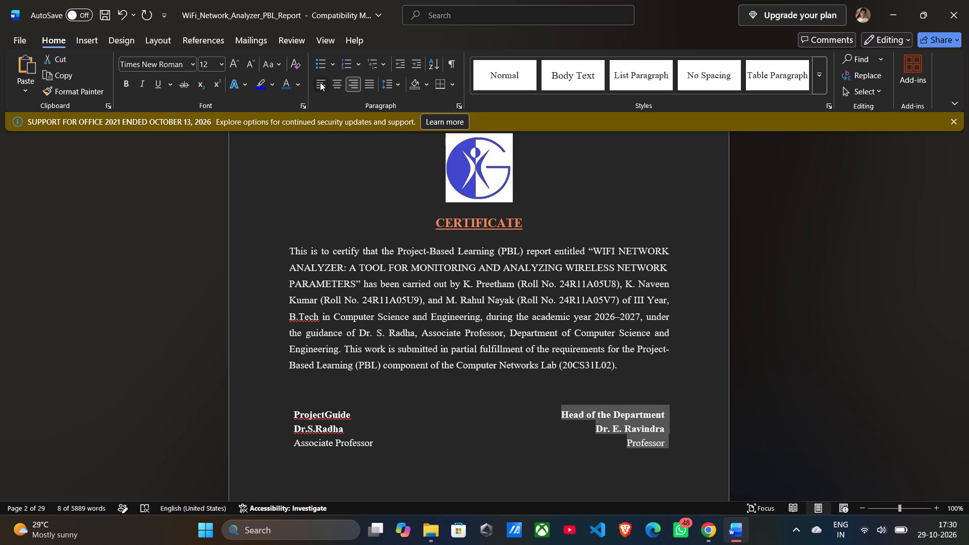
pyautogui.click(499, 422)
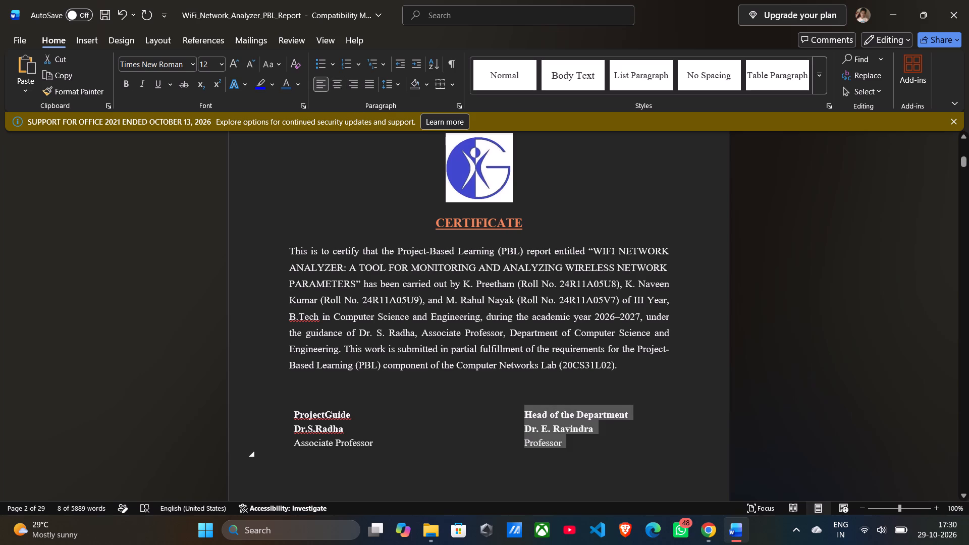
# Indent the "Head of the Department" line with eight leading spaces.
pyautogui.click(524, 414)
pyautogui.press('space')
pyautogui.press('space')
pyautogui.press('space')
pyautogui.press('space')
pyautogui.press('space')
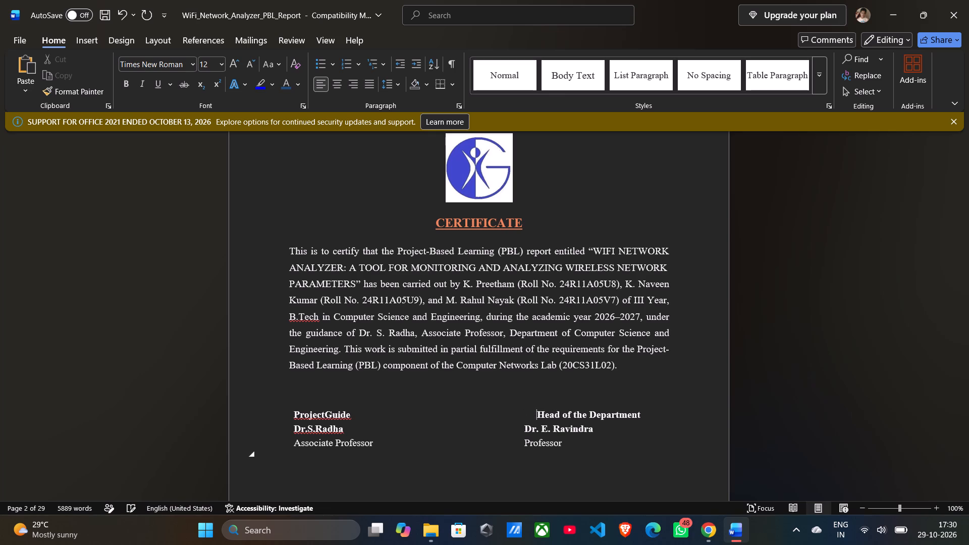
pyautogui.press('space')
pyautogui.press('space')
pyautogui.press('space')
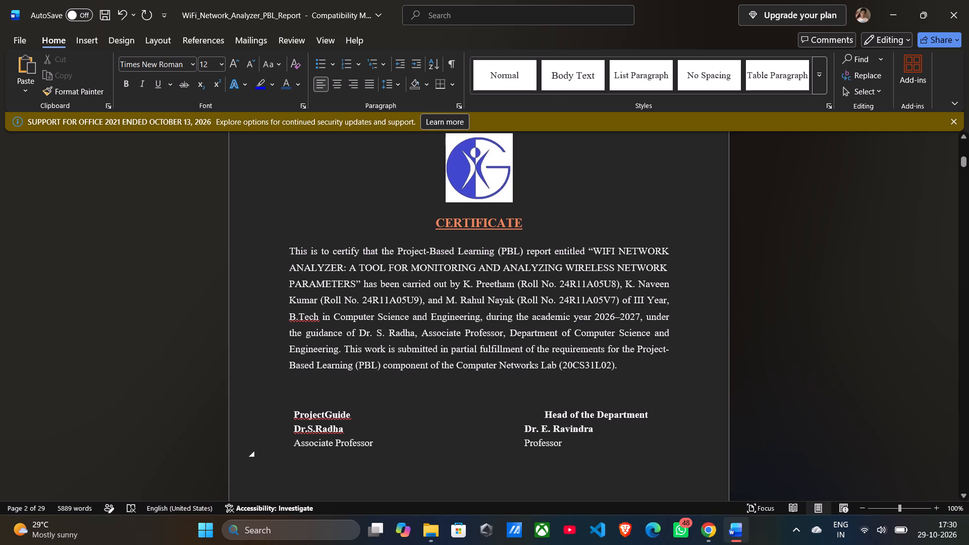
# Indent the department head's name line with eight leading spaces to line up under "Head of the Department".
pyautogui.click(524, 425)
pyautogui.press('space')
pyautogui.press('space')
pyautogui.press('space')
pyautogui.press('space')
pyautogui.press('space')
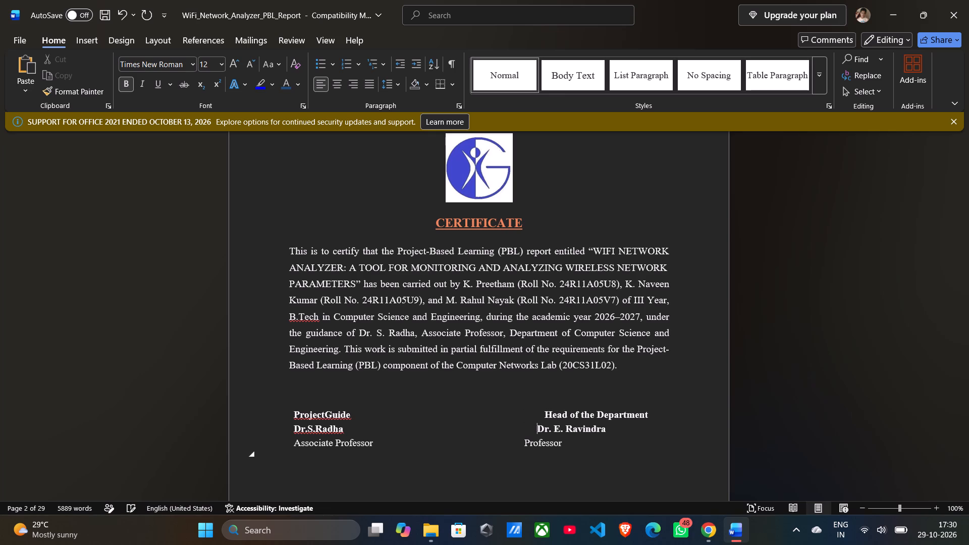
pyautogui.press('space')
pyautogui.press('space')
pyautogui.press('space')
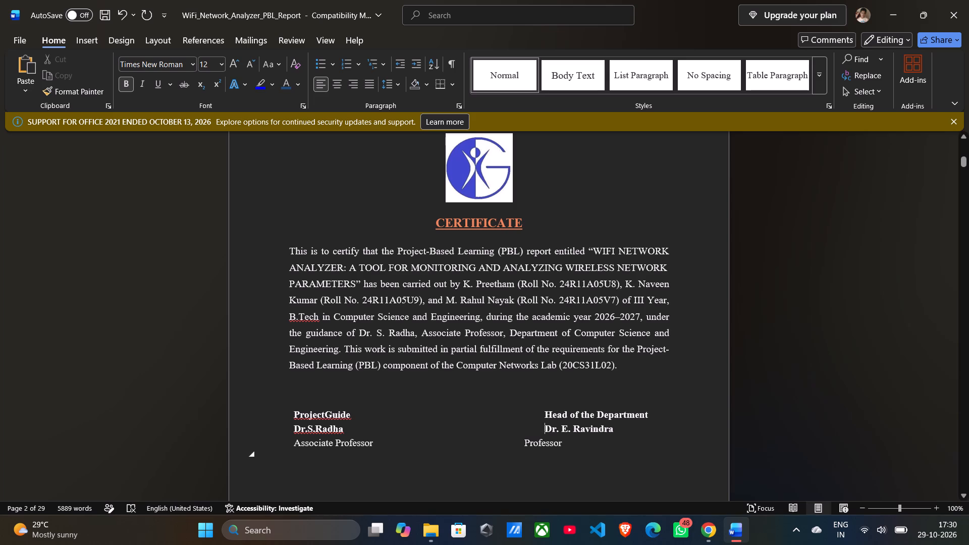
# Indent the "Professor" line of the department head's block with eight leading spaces.
pyautogui.click(524, 446)
pyautogui.press('space')
pyautogui.press('space')
pyautogui.press('space')
pyautogui.press('space')
pyautogui.press('space')
pyautogui.press('space')
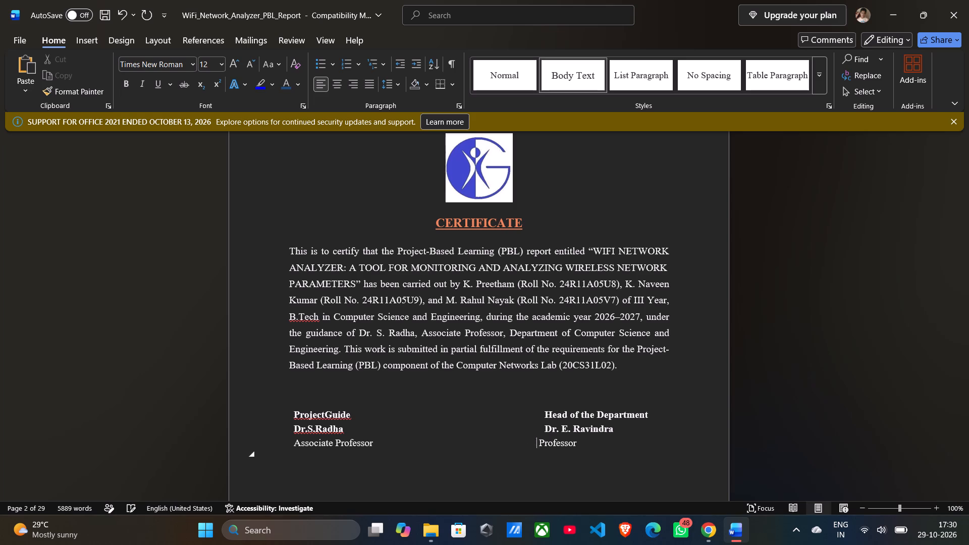
pyautogui.press('space')
pyautogui.press('space')
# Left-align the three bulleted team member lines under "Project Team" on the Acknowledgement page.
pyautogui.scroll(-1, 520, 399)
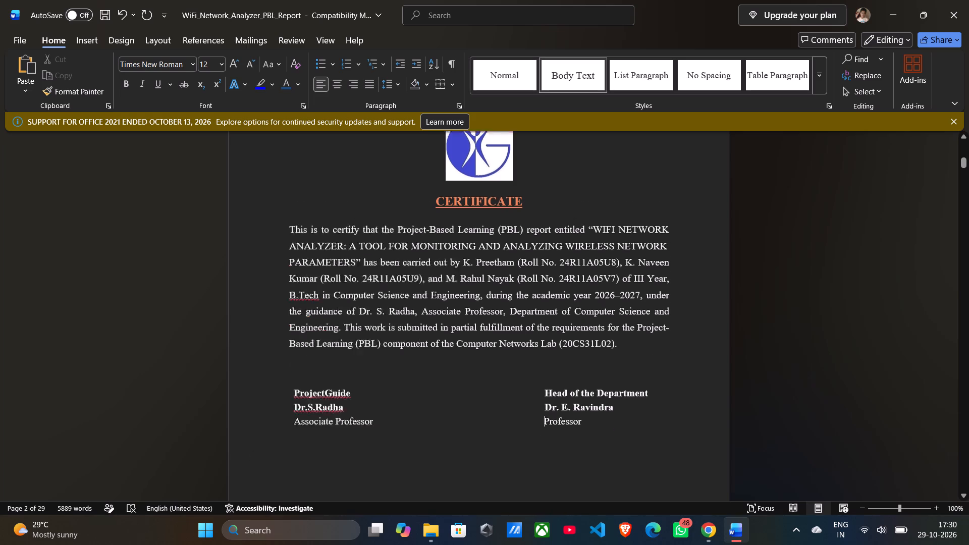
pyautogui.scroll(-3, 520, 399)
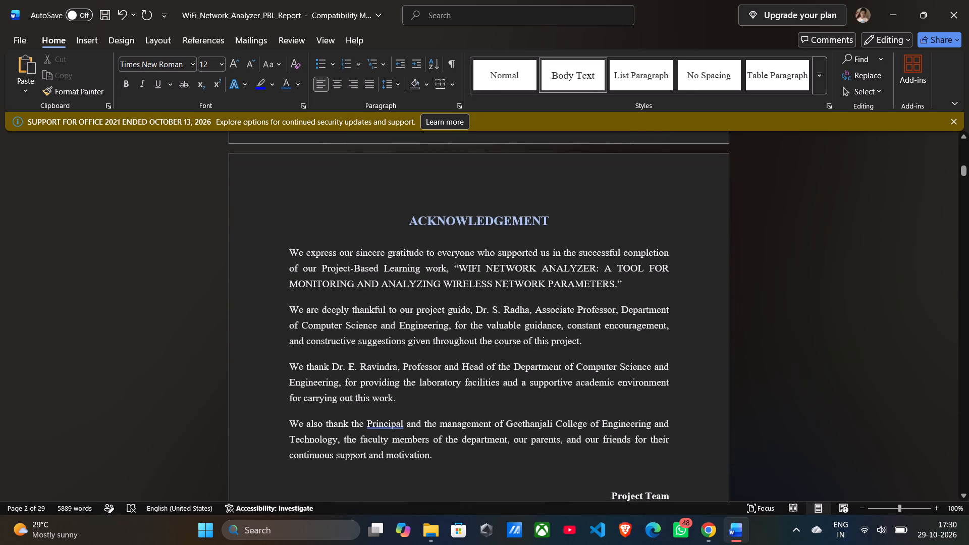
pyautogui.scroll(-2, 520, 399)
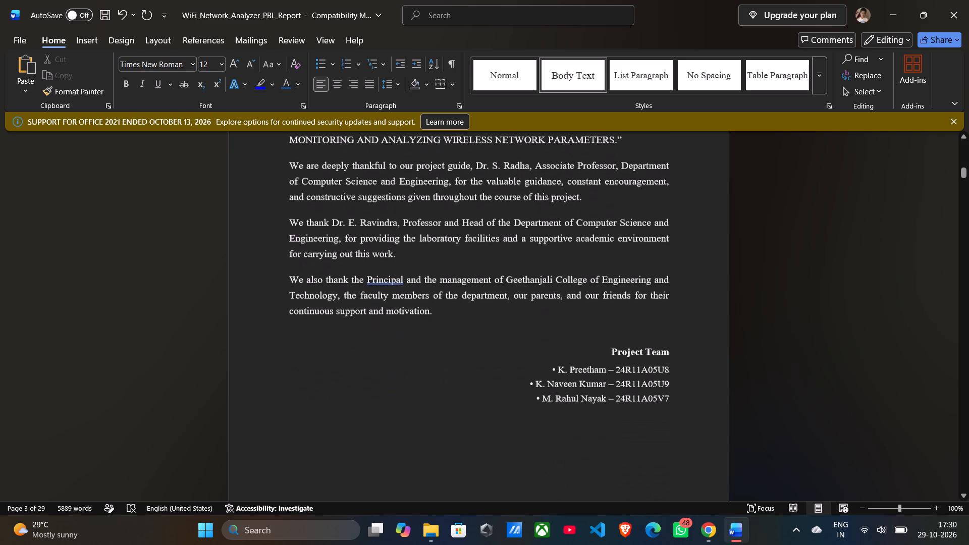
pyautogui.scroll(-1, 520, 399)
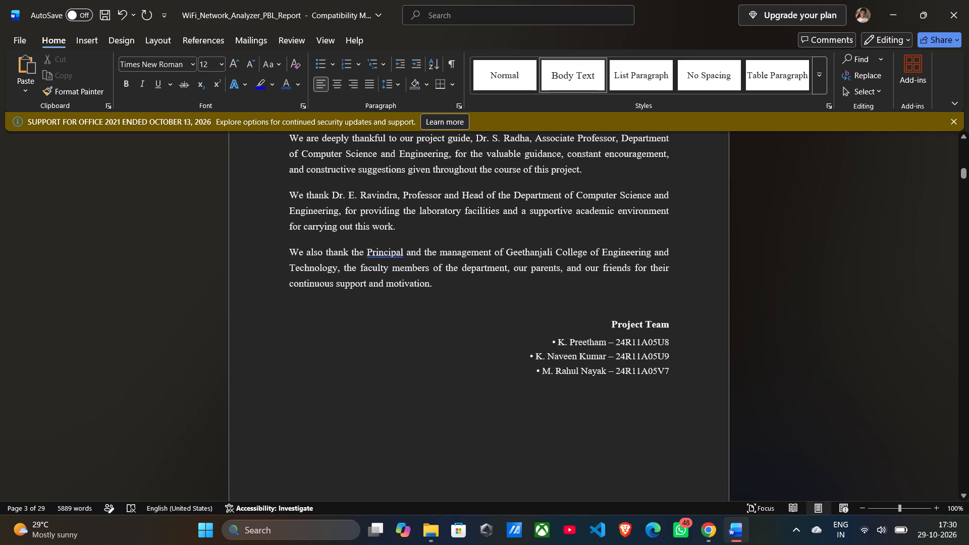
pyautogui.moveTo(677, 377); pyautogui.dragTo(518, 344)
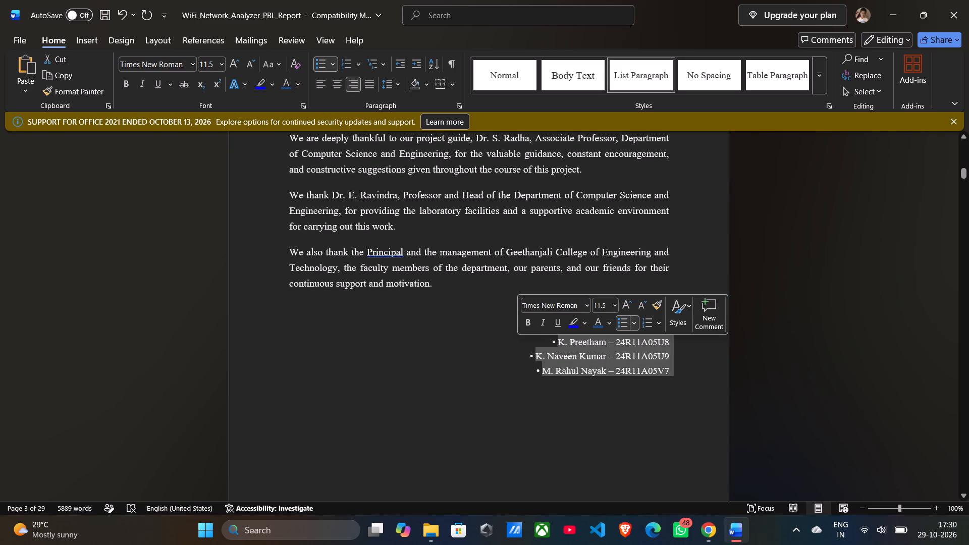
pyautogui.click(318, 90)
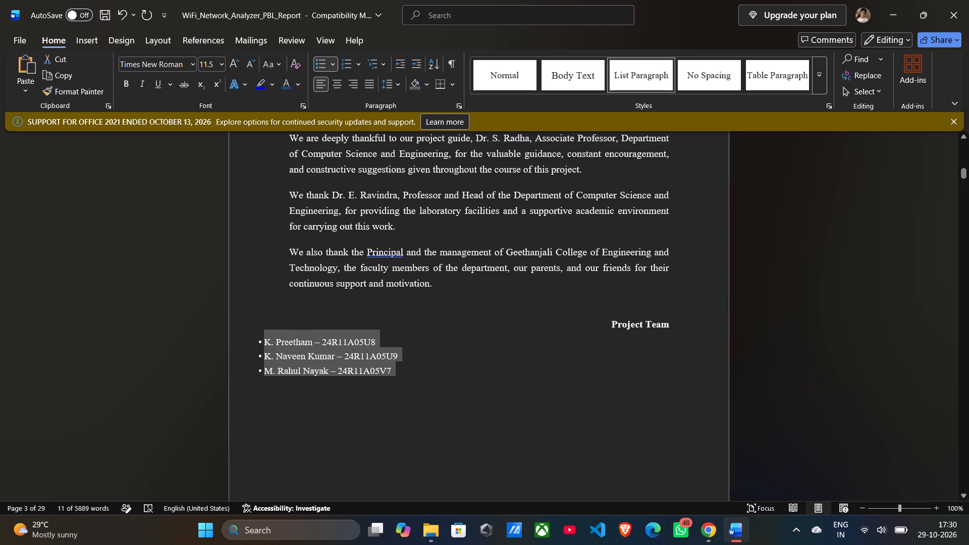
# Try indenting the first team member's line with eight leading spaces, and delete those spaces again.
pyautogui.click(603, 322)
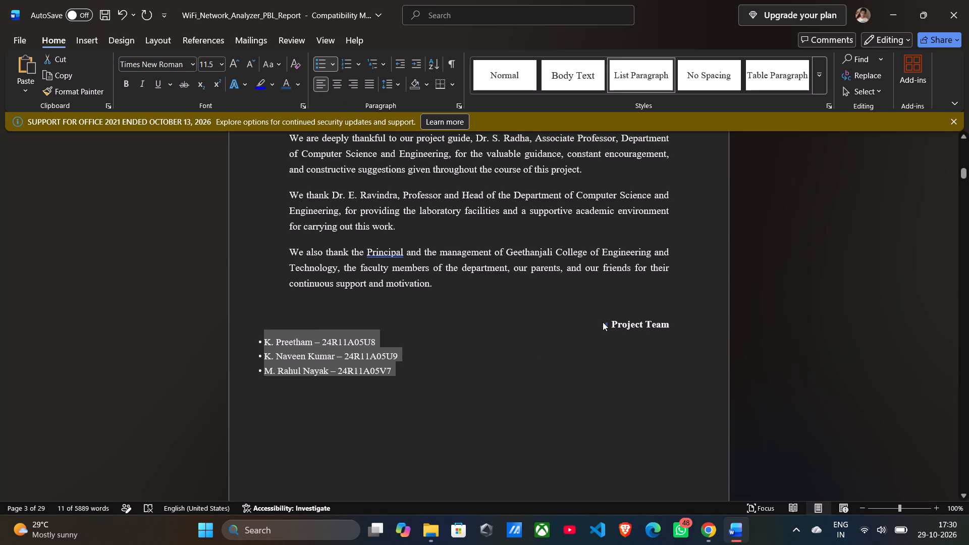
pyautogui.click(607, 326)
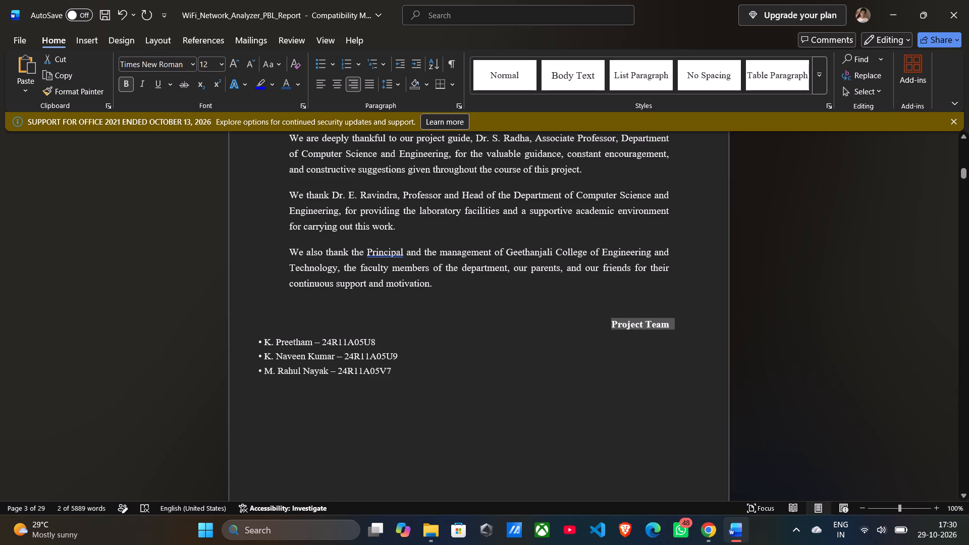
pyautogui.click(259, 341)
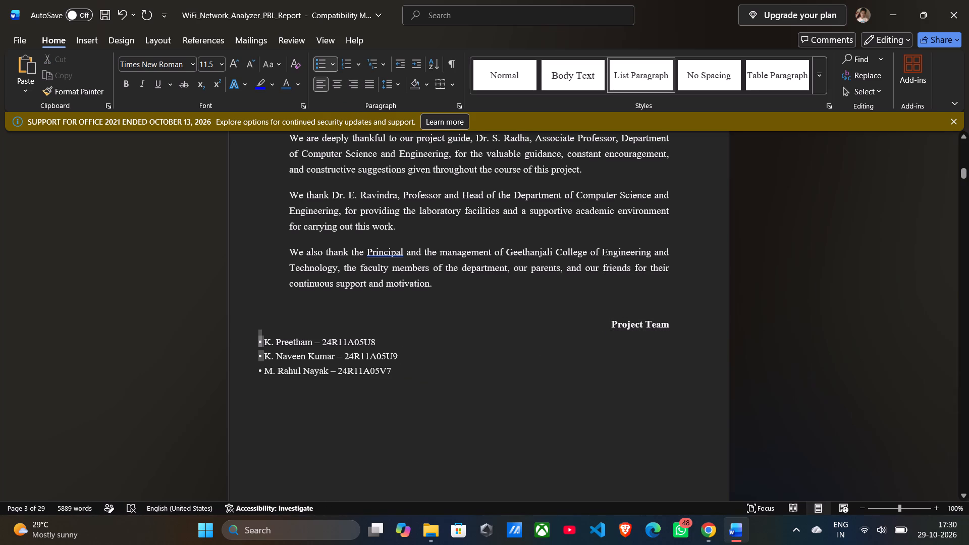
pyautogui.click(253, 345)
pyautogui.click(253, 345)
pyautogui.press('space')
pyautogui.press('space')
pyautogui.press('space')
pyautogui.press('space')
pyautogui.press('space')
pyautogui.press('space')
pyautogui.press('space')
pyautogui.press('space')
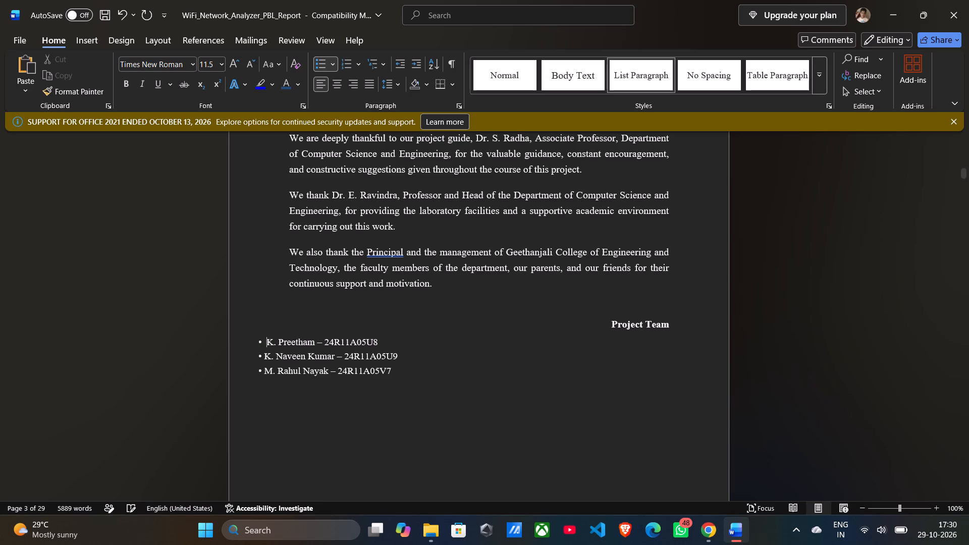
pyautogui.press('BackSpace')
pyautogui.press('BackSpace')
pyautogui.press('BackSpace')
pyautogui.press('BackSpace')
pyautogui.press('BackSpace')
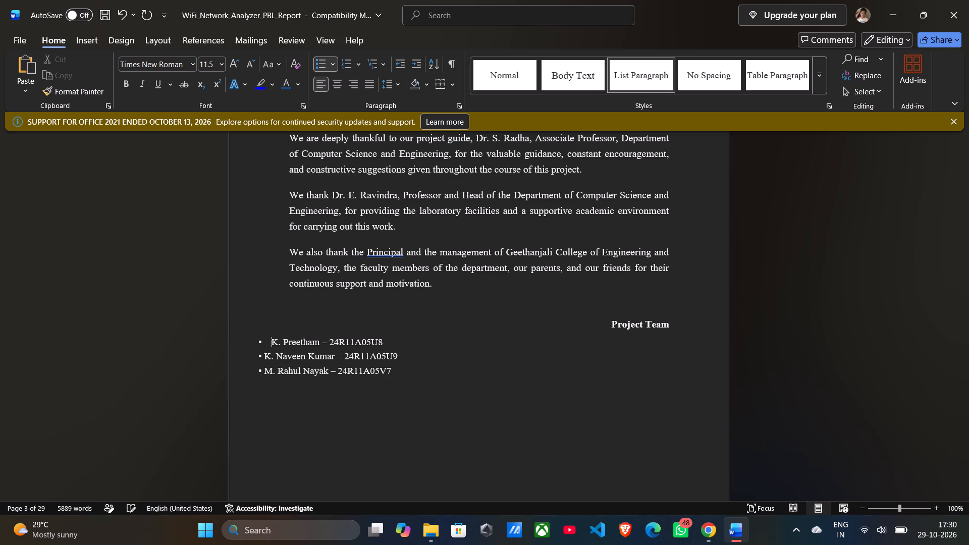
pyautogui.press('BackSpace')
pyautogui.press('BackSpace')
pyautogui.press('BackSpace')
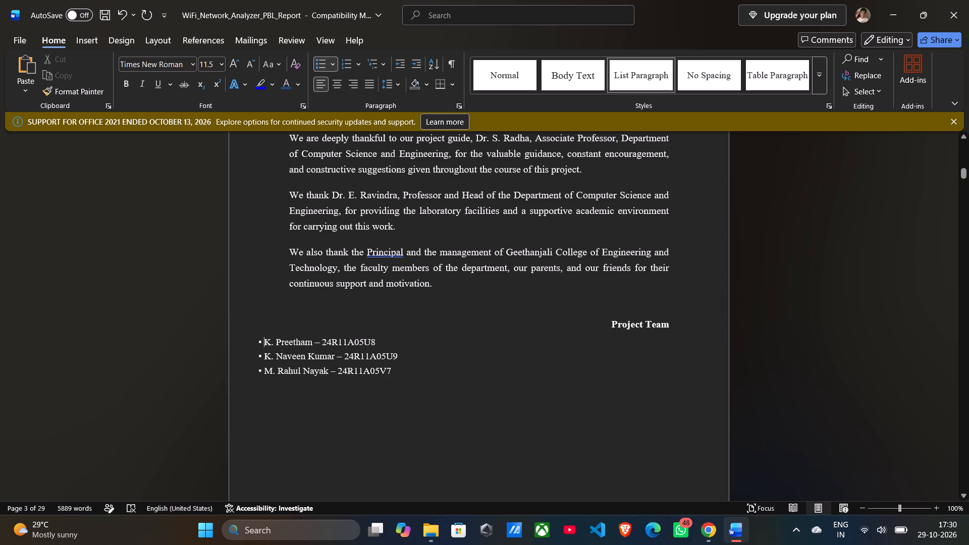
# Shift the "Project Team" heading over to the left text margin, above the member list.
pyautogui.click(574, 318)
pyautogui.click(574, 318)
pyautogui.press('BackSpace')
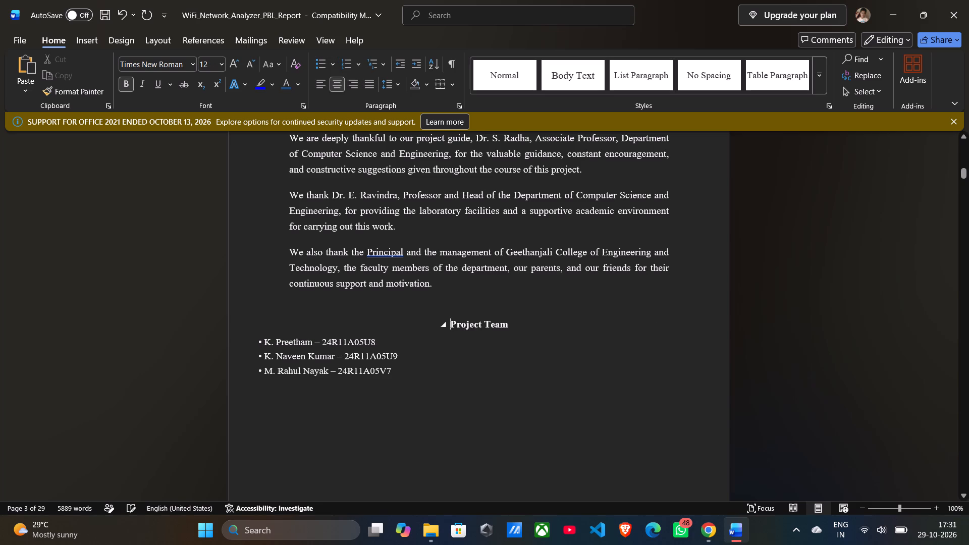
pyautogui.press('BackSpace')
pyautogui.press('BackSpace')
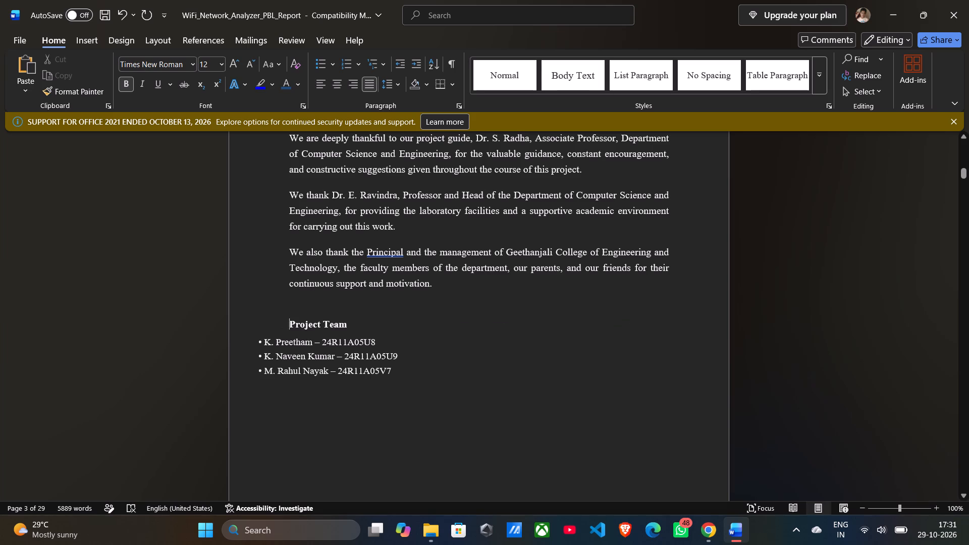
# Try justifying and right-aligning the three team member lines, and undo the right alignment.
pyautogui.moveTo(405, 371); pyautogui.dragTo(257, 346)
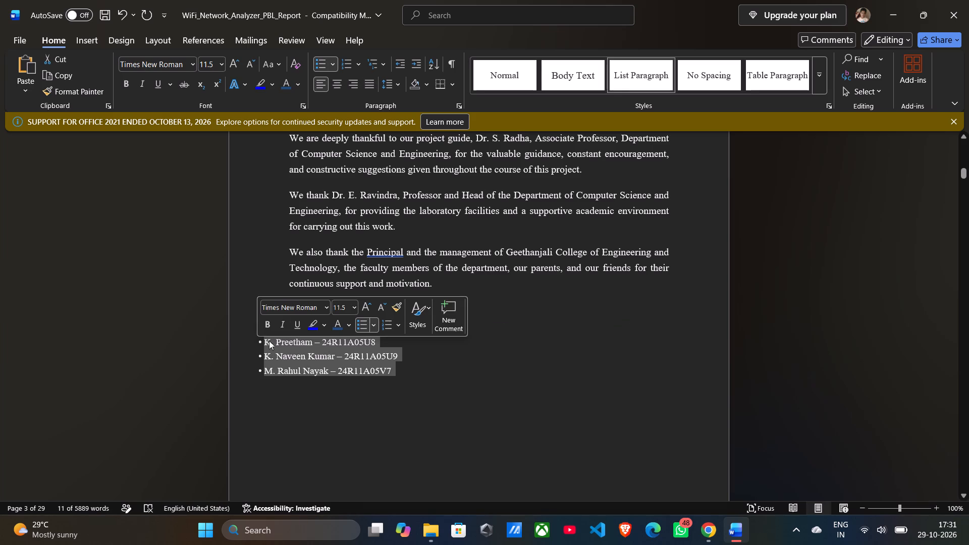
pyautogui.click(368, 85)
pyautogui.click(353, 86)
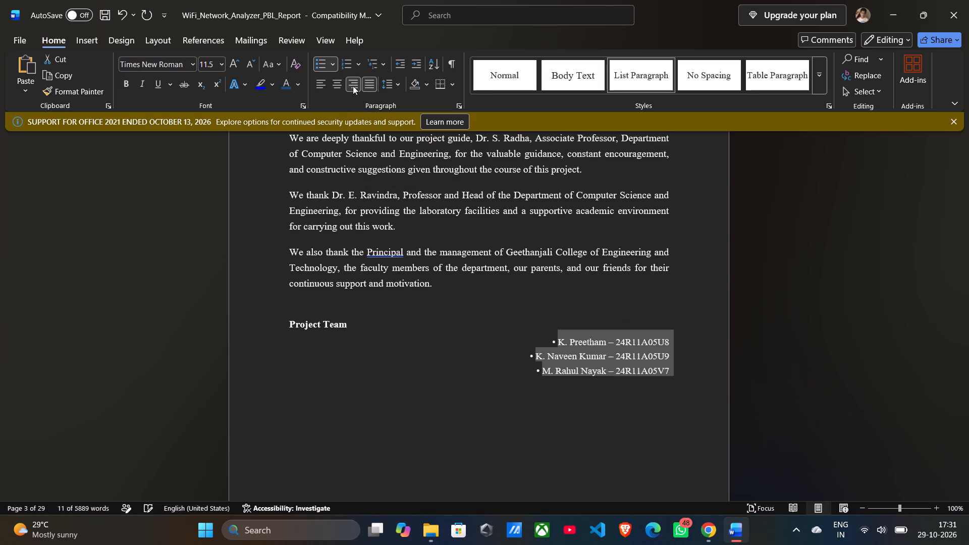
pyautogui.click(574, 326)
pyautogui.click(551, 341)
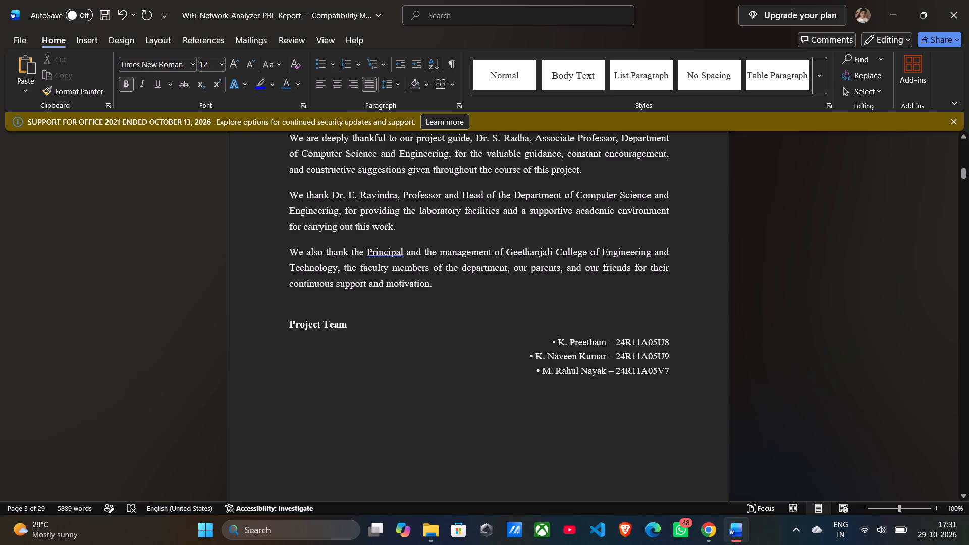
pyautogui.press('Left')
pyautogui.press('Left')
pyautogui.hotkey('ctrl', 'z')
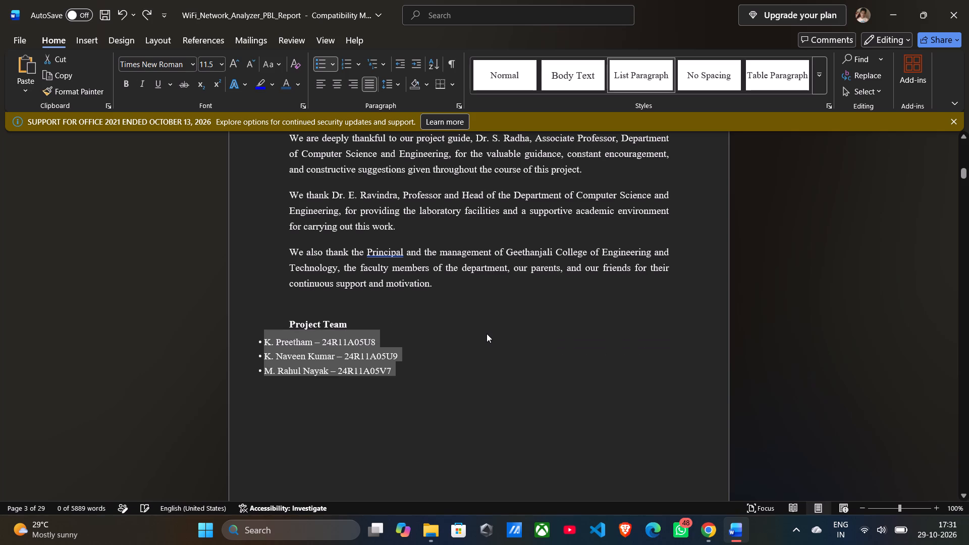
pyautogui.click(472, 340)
# Try centred and left alignment on the "Project Team" heading and its three member lines, settling on right alignment.
pyautogui.scroll(1, 472, 340)
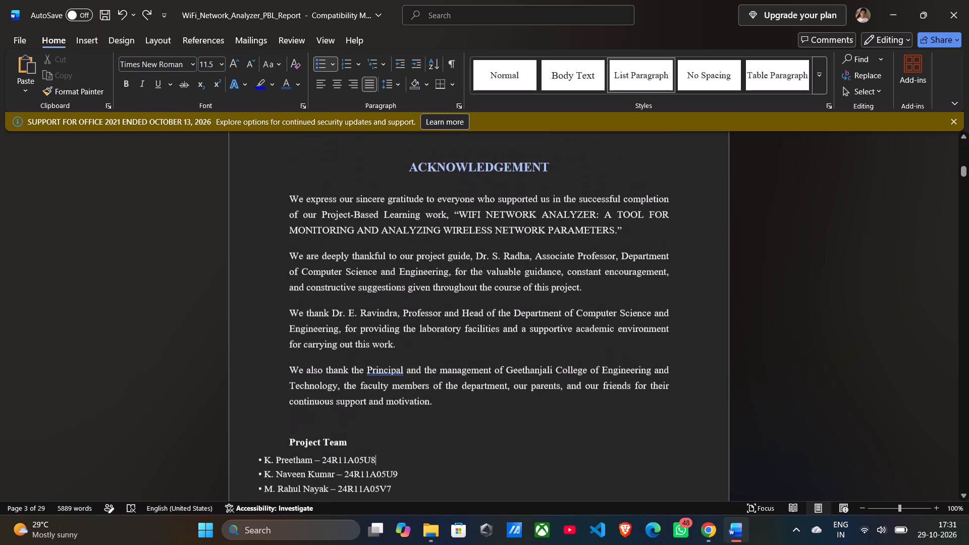
pyautogui.scroll(-1, 472, 340)
pyautogui.moveTo(414, 371); pyautogui.dragTo(252, 311)
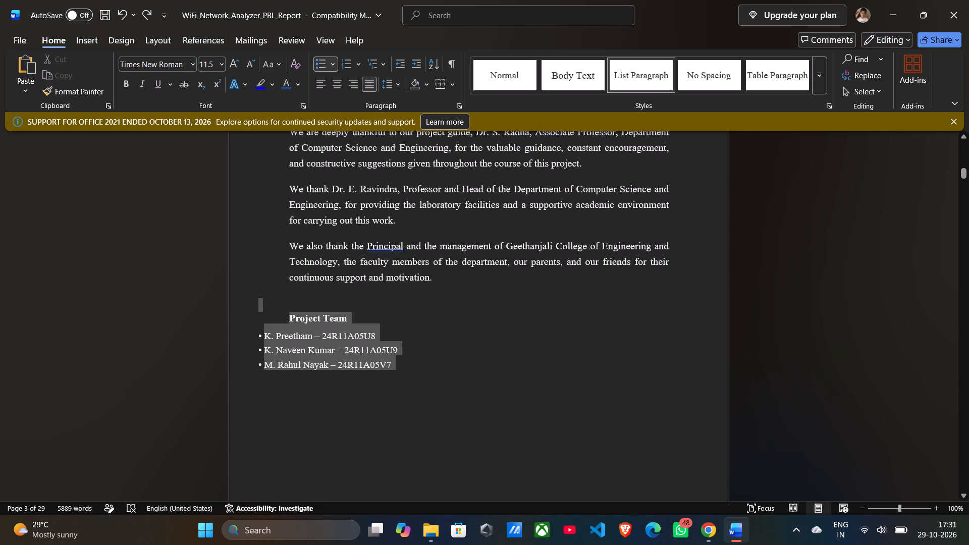
pyautogui.moveTo(252, 311); pyautogui.dragTo(252, 311)
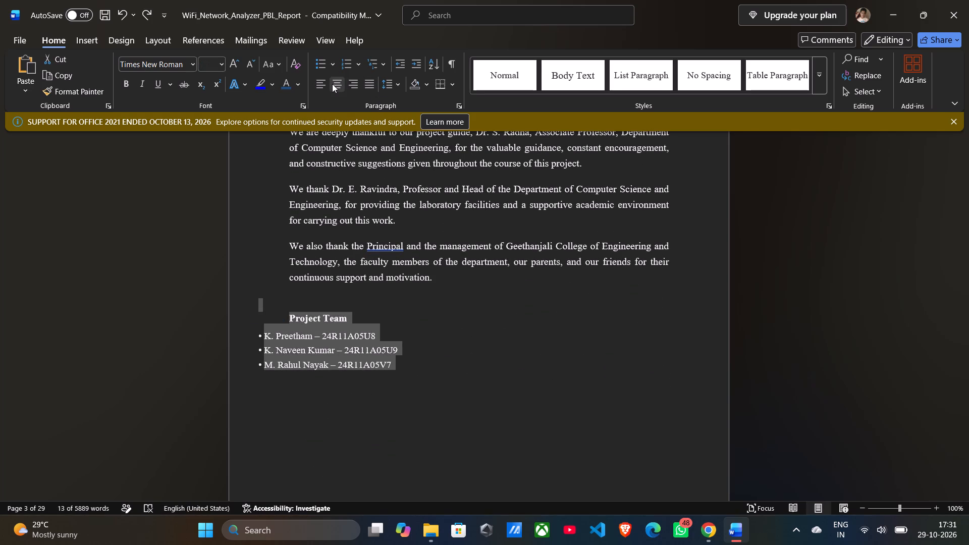
pyautogui.click(332, 84)
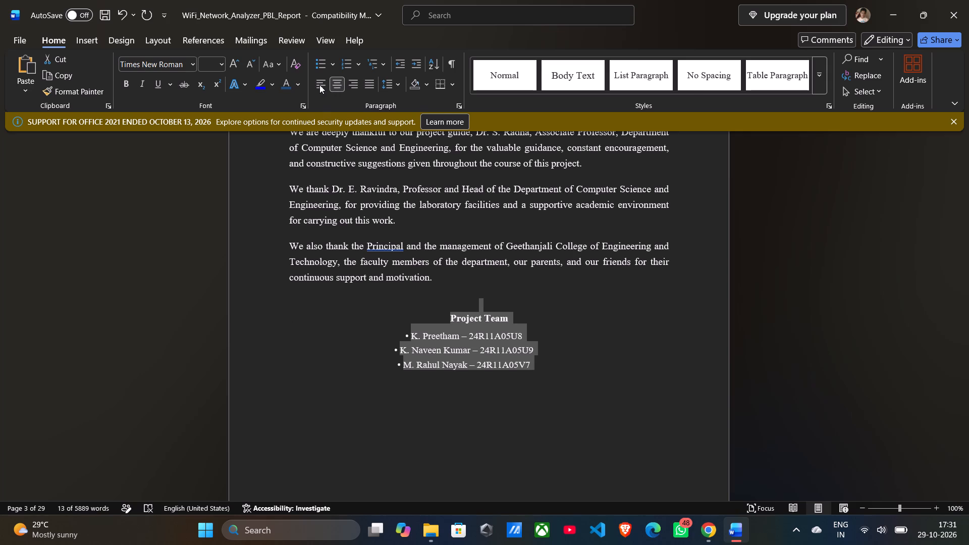
pyautogui.click(319, 85)
pyautogui.click(360, 85)
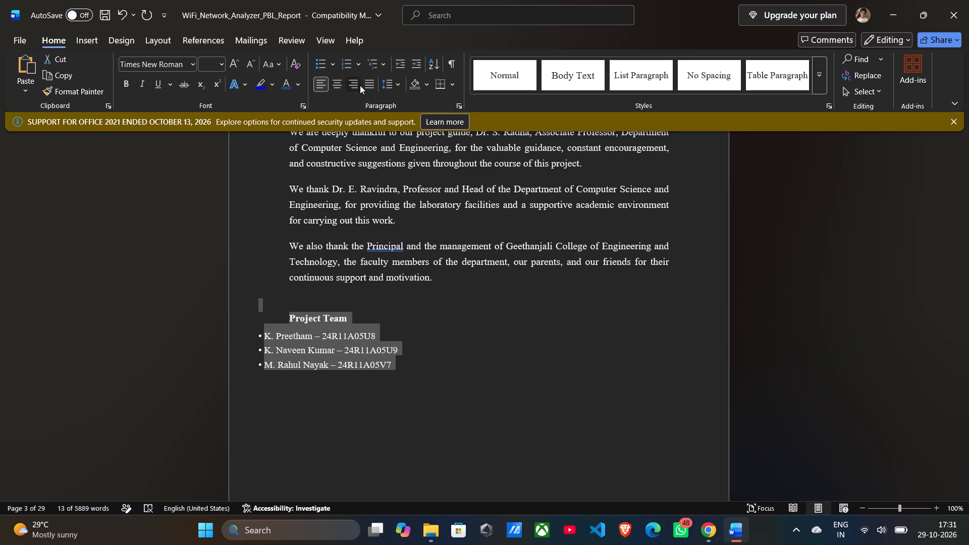
pyautogui.click(643, 419)
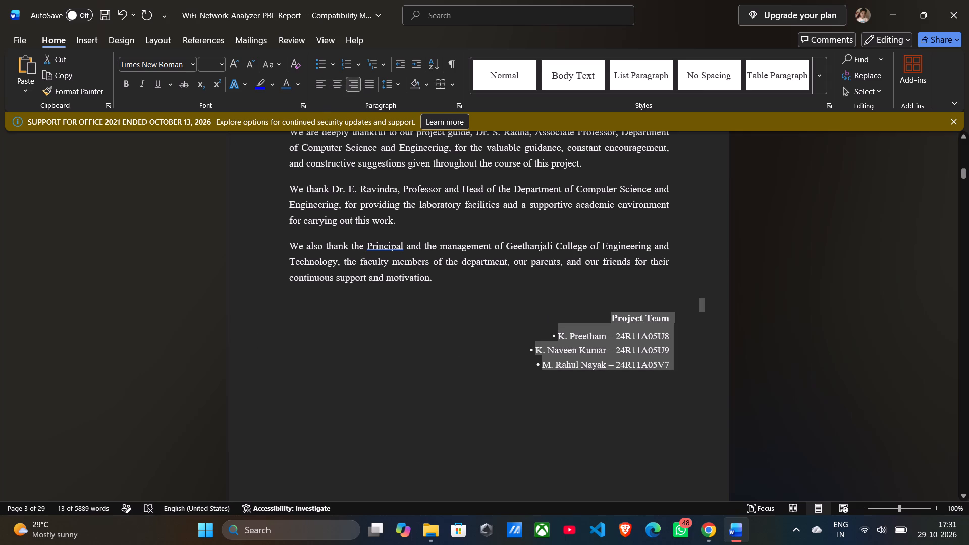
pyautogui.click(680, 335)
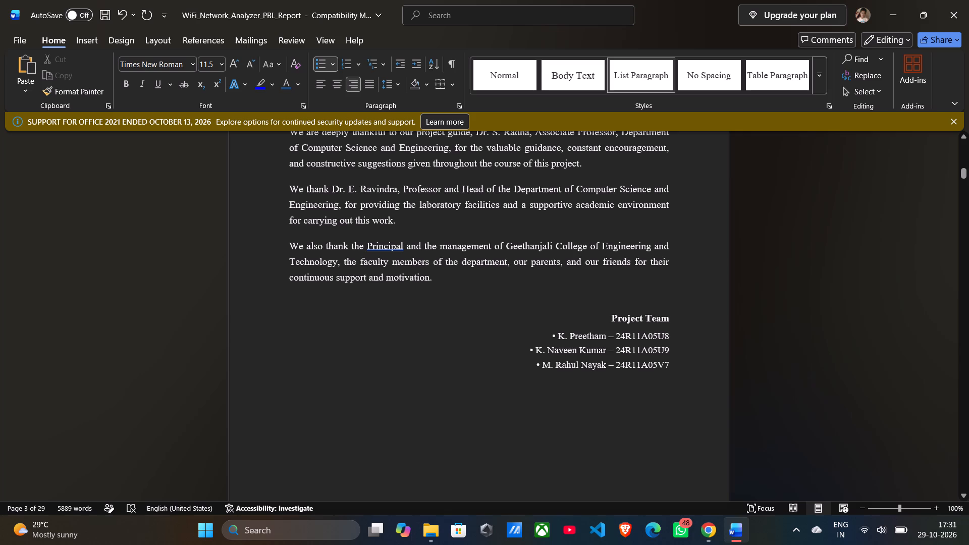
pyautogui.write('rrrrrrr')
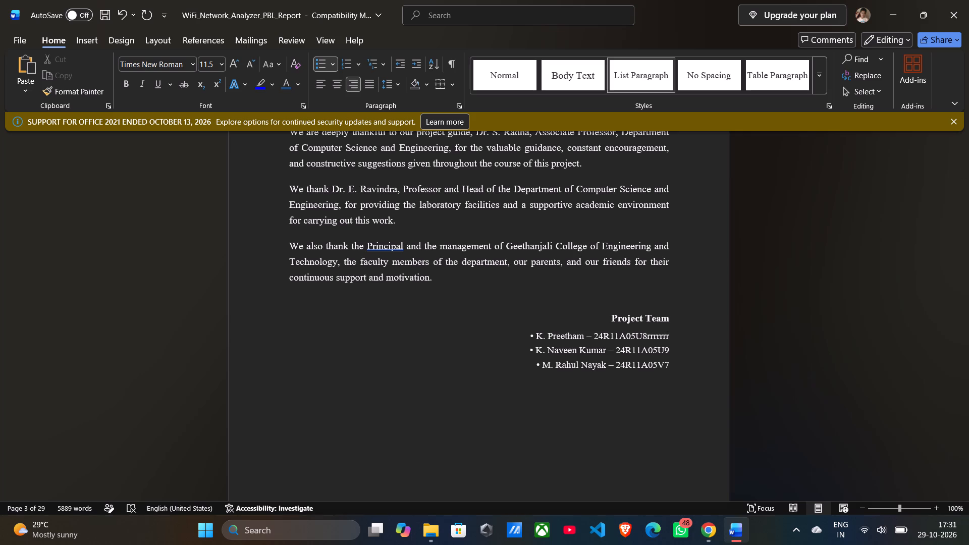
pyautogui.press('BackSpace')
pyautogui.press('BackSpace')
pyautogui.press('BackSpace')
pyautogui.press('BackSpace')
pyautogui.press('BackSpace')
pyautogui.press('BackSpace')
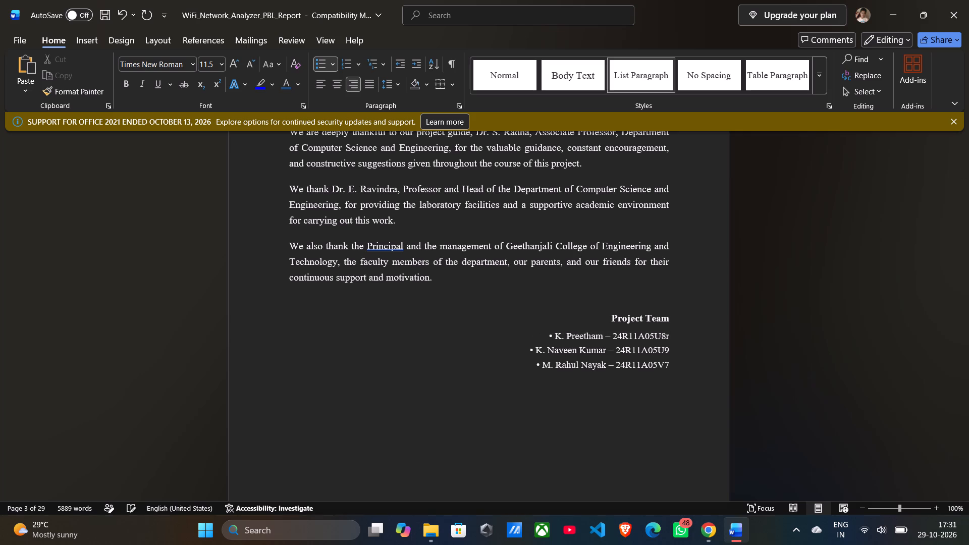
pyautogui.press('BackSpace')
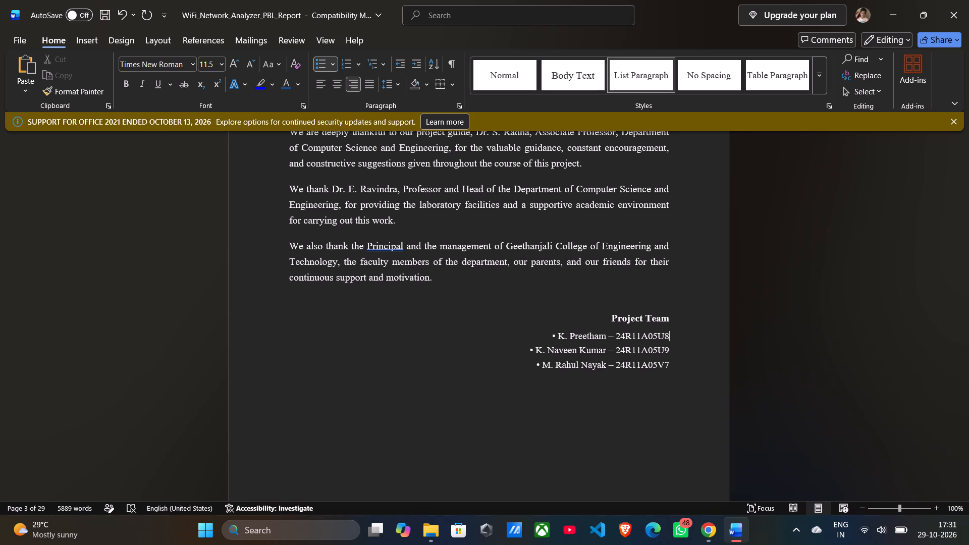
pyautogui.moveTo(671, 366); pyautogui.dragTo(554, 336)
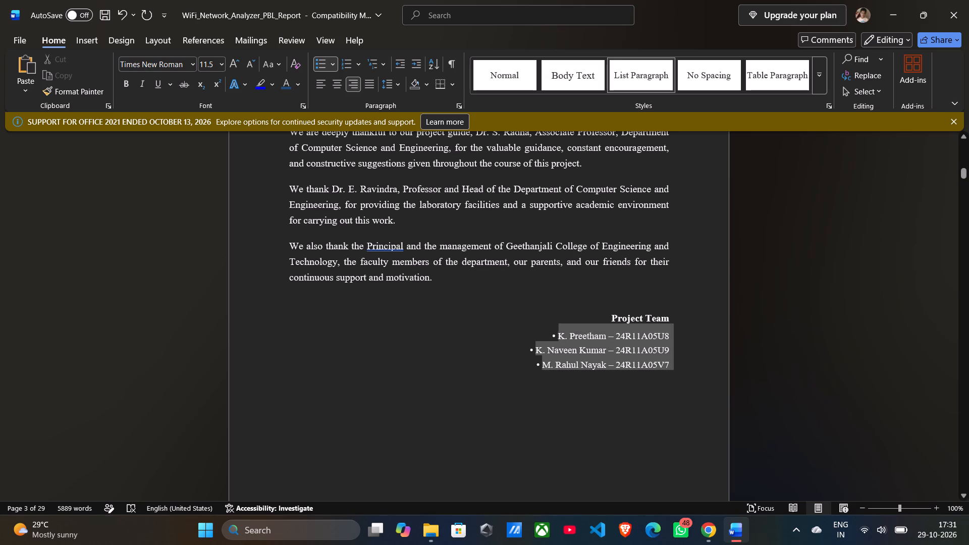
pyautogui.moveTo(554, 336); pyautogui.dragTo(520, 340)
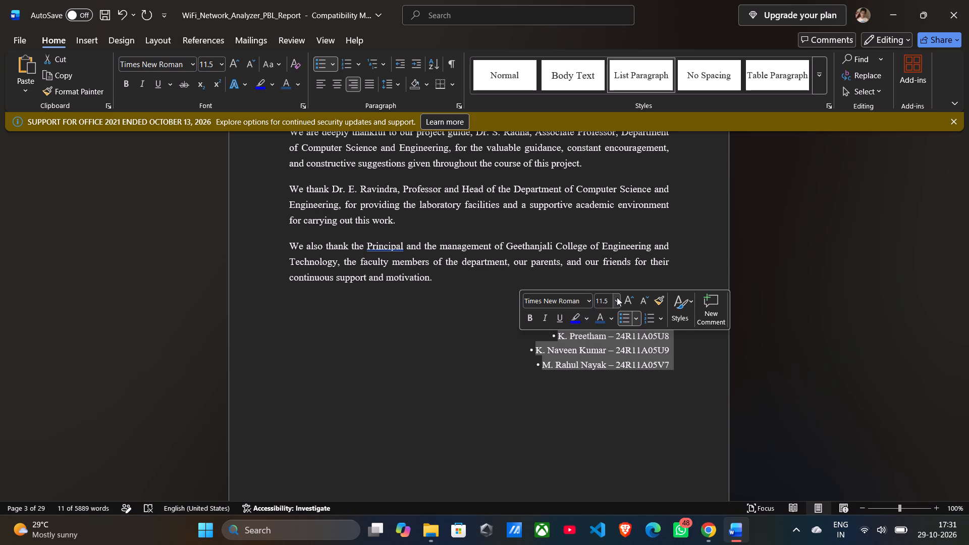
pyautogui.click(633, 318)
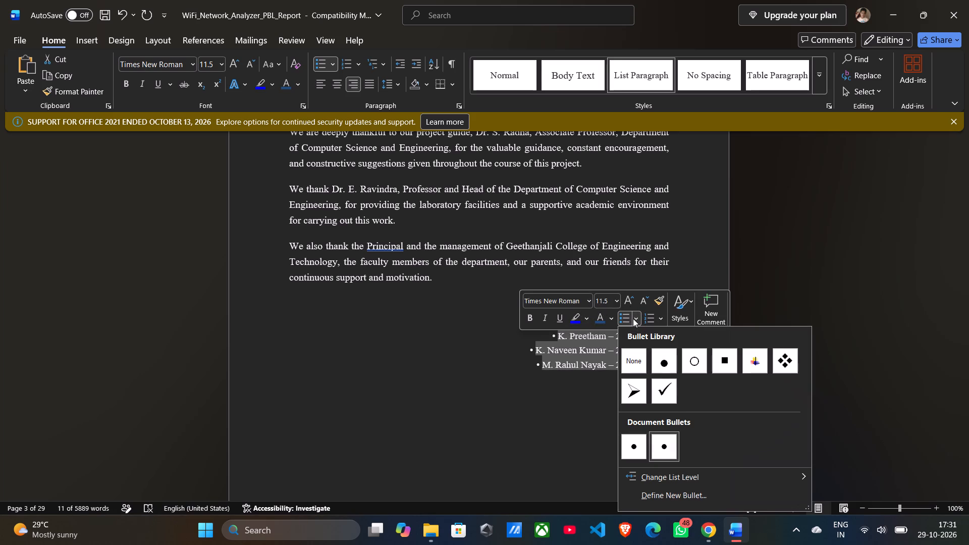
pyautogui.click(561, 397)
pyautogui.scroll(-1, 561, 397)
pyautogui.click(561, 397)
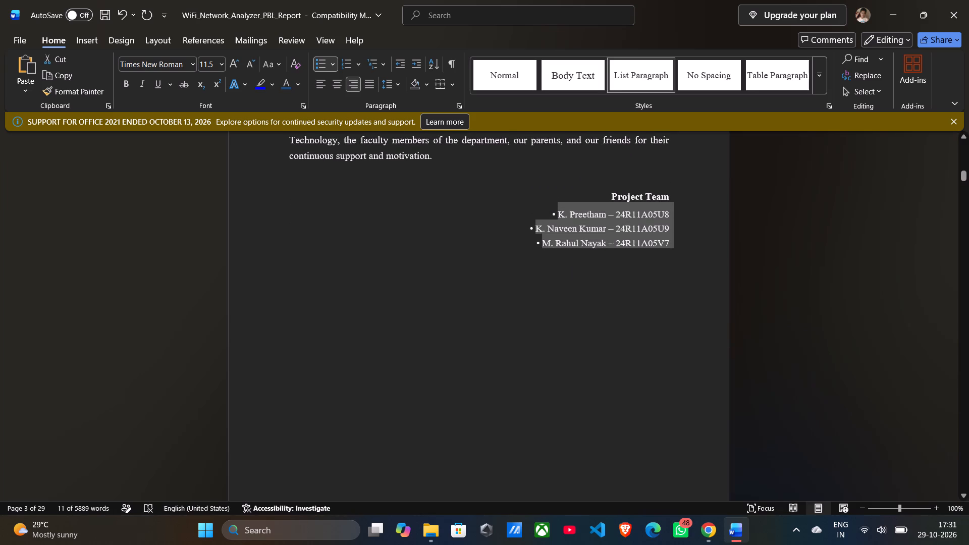
# Remove the bullet from the first team member's line under "Project Team".
pyautogui.click(549, 214)
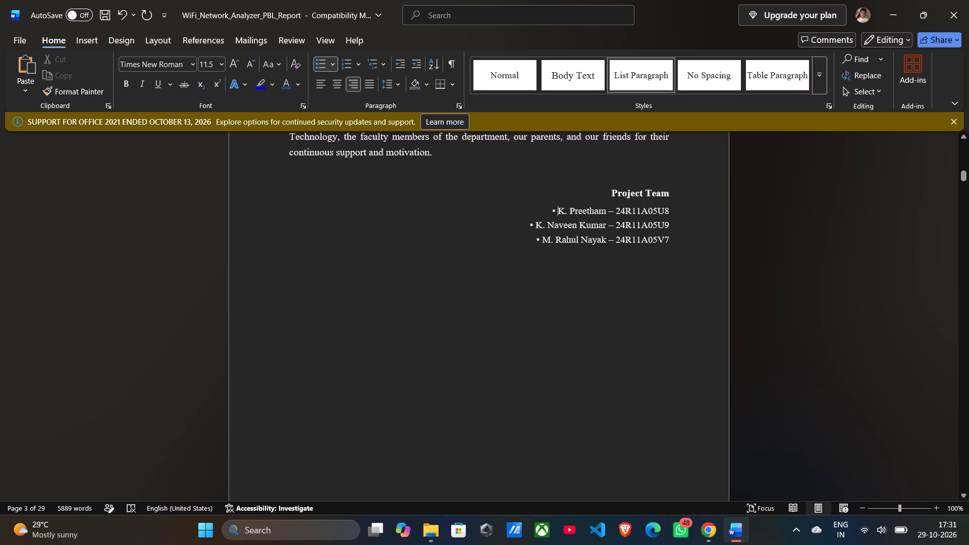
pyautogui.press('BackSpace')
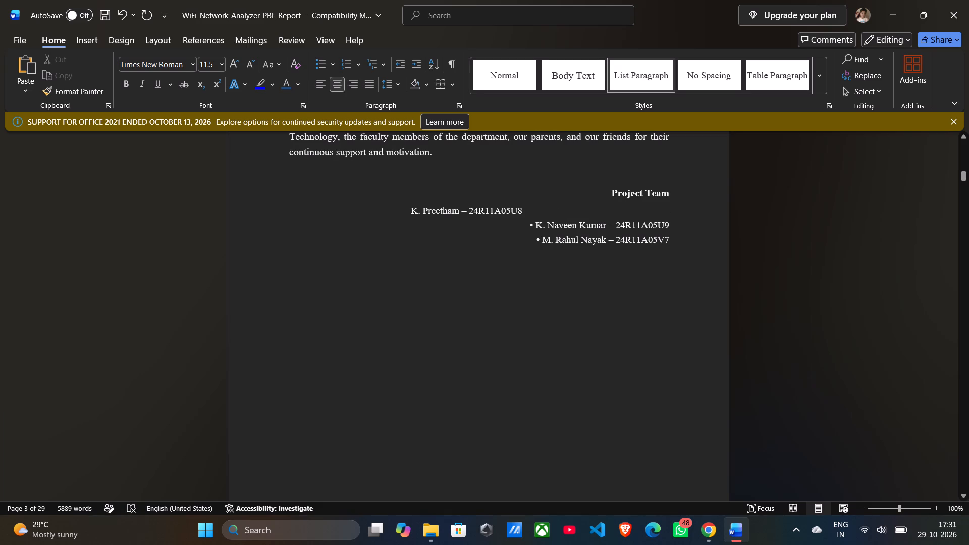
# Indent the first team member's line with spaces until it starts roughly level with the second member's line under "Project Team".
pyautogui.press('space')
pyautogui.press('space')
pyautogui.press('space')
pyautogui.press('space')
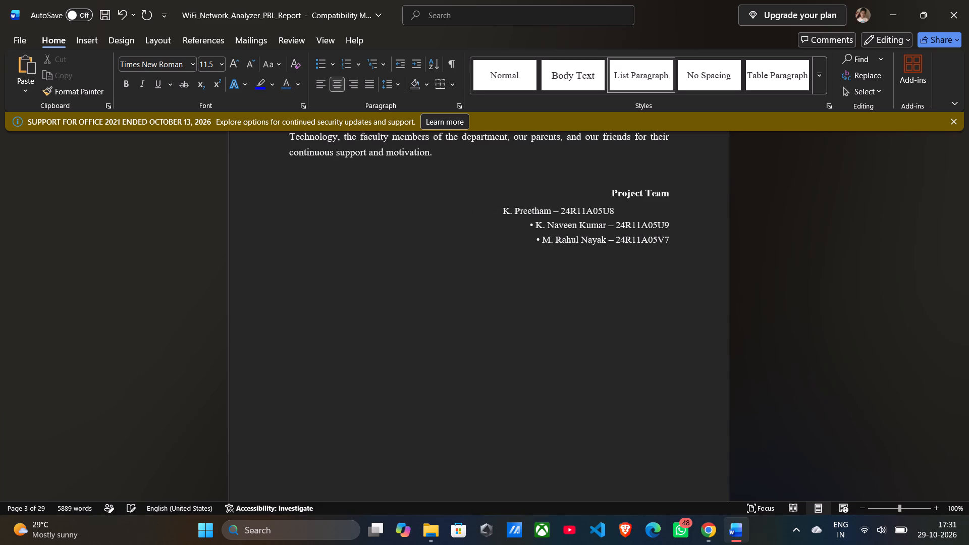
pyautogui.press('space')
pyautogui.press('space')
pyautogui.press('space')
pyautogui.press('space')
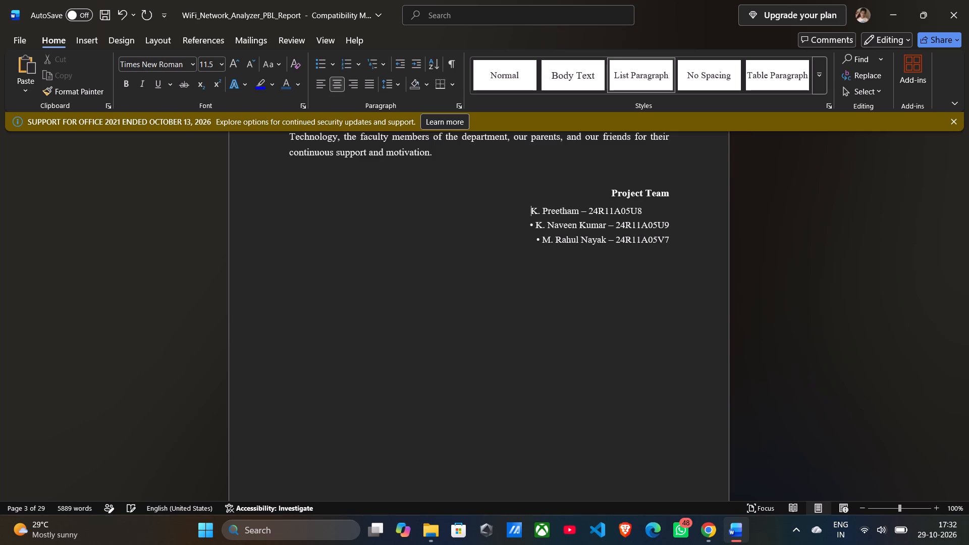
pyautogui.press('space')
pyautogui.press('space')
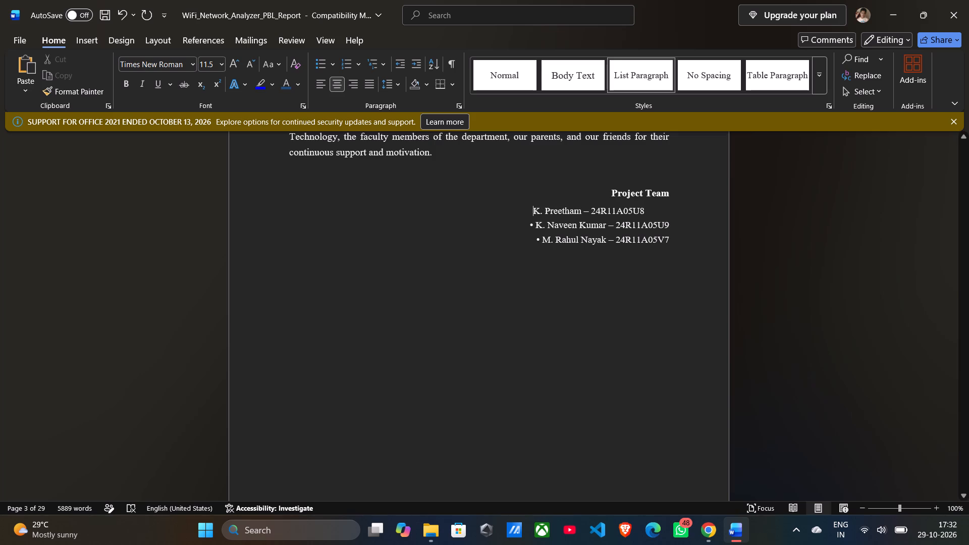
# Remove the bullet from the third team member's line and bring its start roughly level with the first member's name.
pyautogui.click(537, 242)
pyautogui.press('BackSpace')
pyautogui.press('BackSpace')
pyautogui.press('BackSpace')
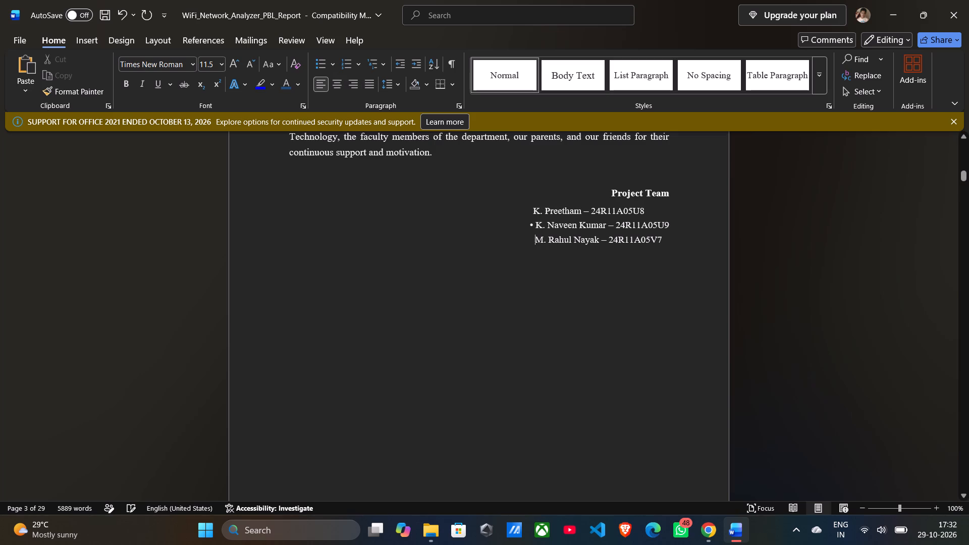
# Remove the bullet from the second team member's line and indent it with spaces to line up with the first member's name.
pyautogui.click(533, 223)
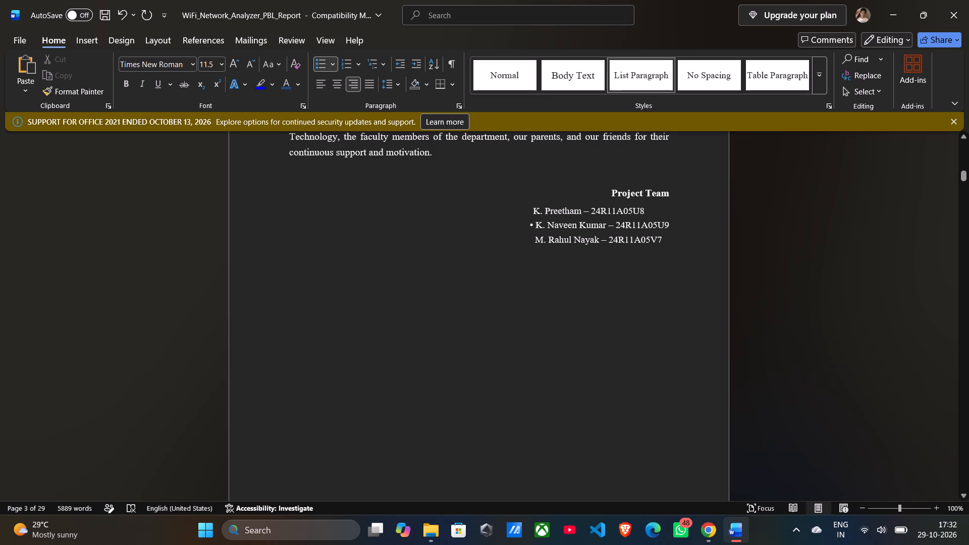
pyautogui.press('BackSpace')
pyautogui.press('space')
pyautogui.press('space')
pyautogui.press('space')
pyautogui.press('space')
pyautogui.press('space')
pyautogui.press('space')
pyautogui.press('space')
pyautogui.press('space')
pyautogui.press('space')
pyautogui.press('space')
pyautogui.press('space')
pyautogui.press('space')
pyautogui.press('space')
pyautogui.press('space')
pyautogui.press('space')
pyautogui.press('space')
pyautogui.press('space')
pyautogui.press('space')
pyautogui.press('space')
pyautogui.press('space')
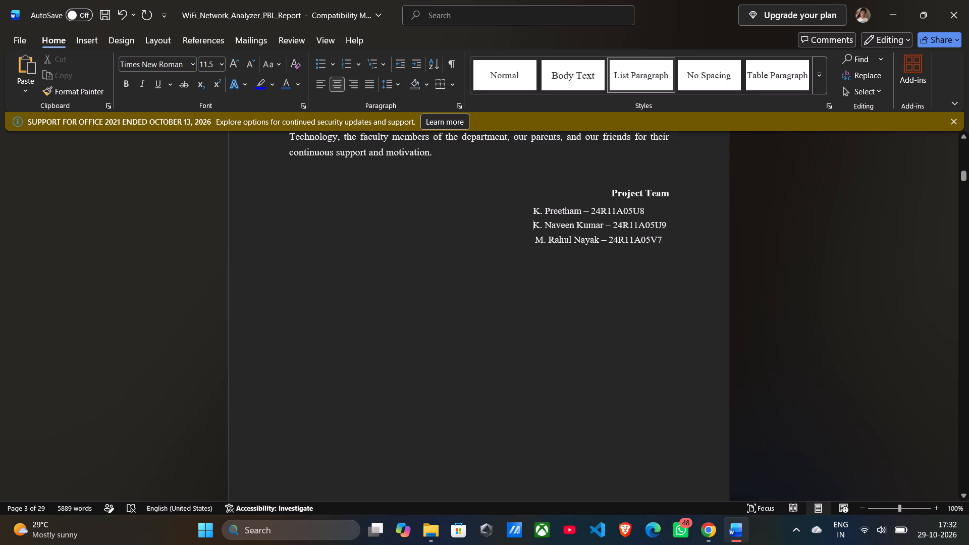
# Reposition the "Project Team" heading with spaces so it starts just above the beginning of the member names.
pyautogui.doubleClick(594, 194)
pyautogui.press('BackSpace')
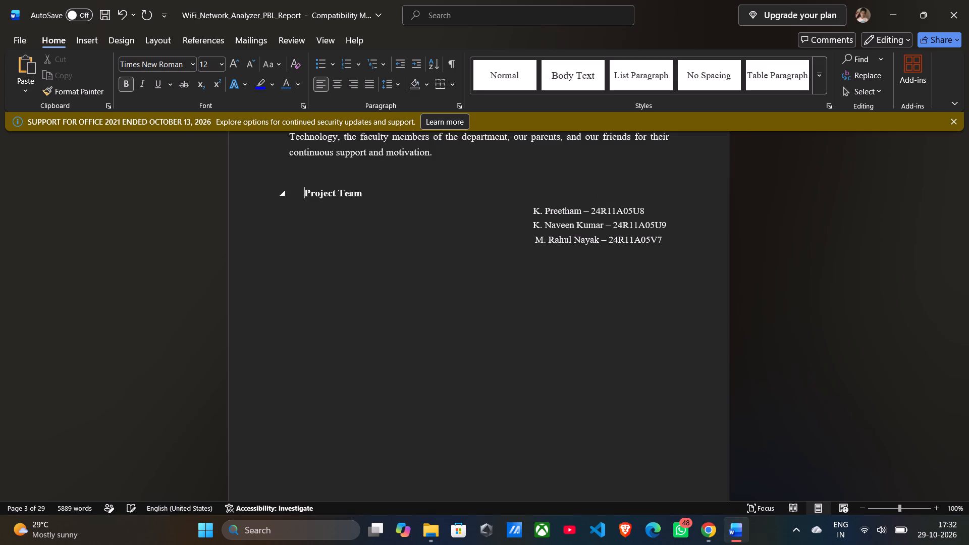
pyautogui.press('space')
pyautogui.press('space')
pyautogui.press('space')
pyautogui.press('space')
pyautogui.press('space')
pyautogui.press('space')
pyautogui.press('space')
pyautogui.press('space')
pyautogui.press('space')
pyautogui.press('space')
pyautogui.press('space')
pyautogui.press('space')
pyautogui.press('space')
pyautogui.press('space')
pyautogui.press('space')
pyautogui.press('space')
pyautogui.press('space')
pyautogui.press('space')
pyautogui.press('space')
pyautogui.press('space')
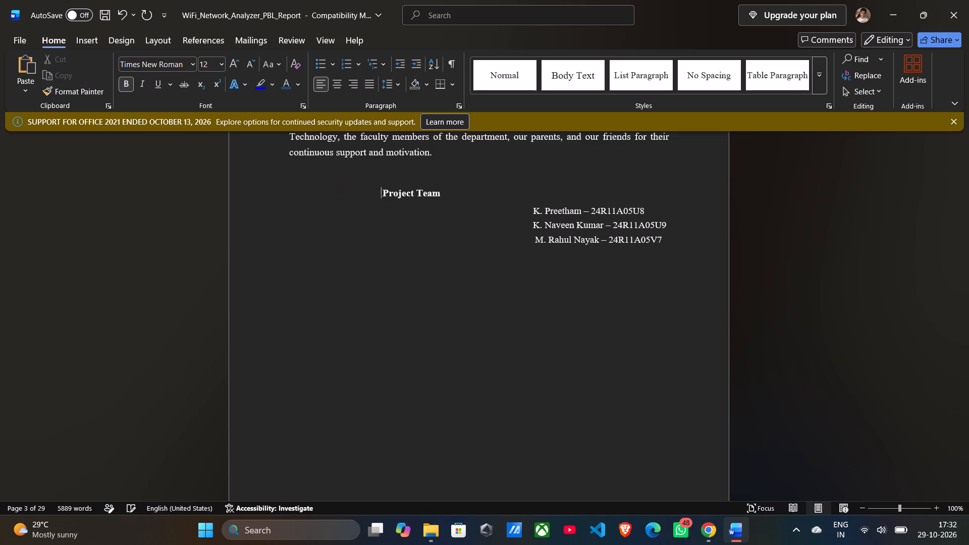
pyautogui.press('space')
pyautogui.press('space')
pyautogui.press('space')
pyautogui.press('space')
pyautogui.press('space')
pyautogui.press('space')
pyautogui.press('space')
pyautogui.press('space')
pyautogui.press('space')
pyautogui.press('space')
pyautogui.press('space')
pyautogui.press('space')
pyautogui.press('space')
pyautogui.press('space')
pyautogui.press('space')
pyautogui.press('space')
pyautogui.press('space')
pyautogui.press('space')
pyautogui.press('space')
pyautogui.press('space')
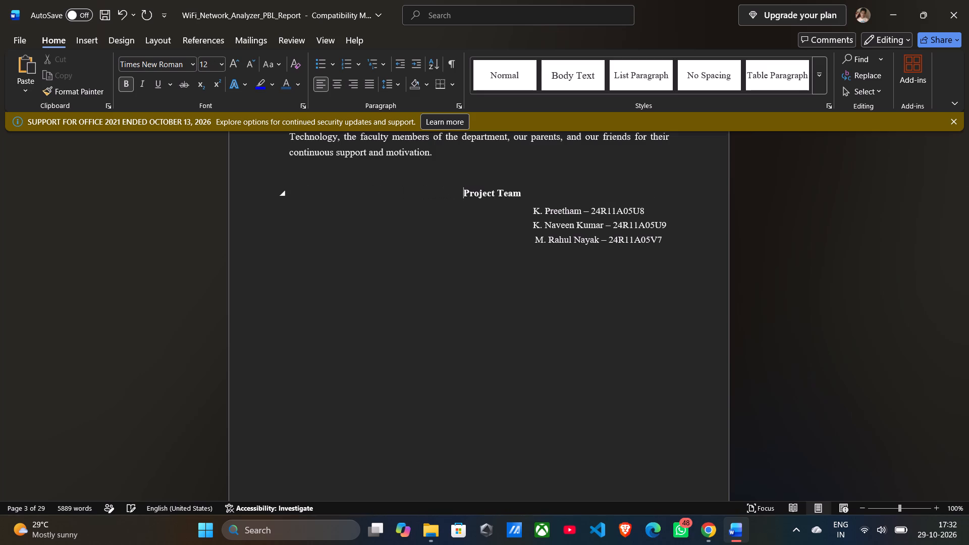
pyautogui.press('space')
pyautogui.press('space')
pyautogui.press('space')
pyautogui.press('space')
pyautogui.press('space')
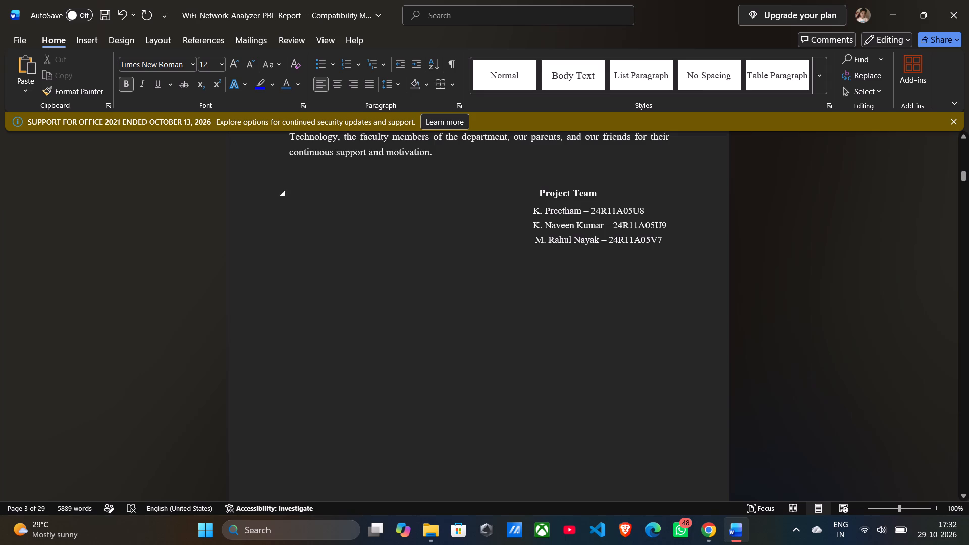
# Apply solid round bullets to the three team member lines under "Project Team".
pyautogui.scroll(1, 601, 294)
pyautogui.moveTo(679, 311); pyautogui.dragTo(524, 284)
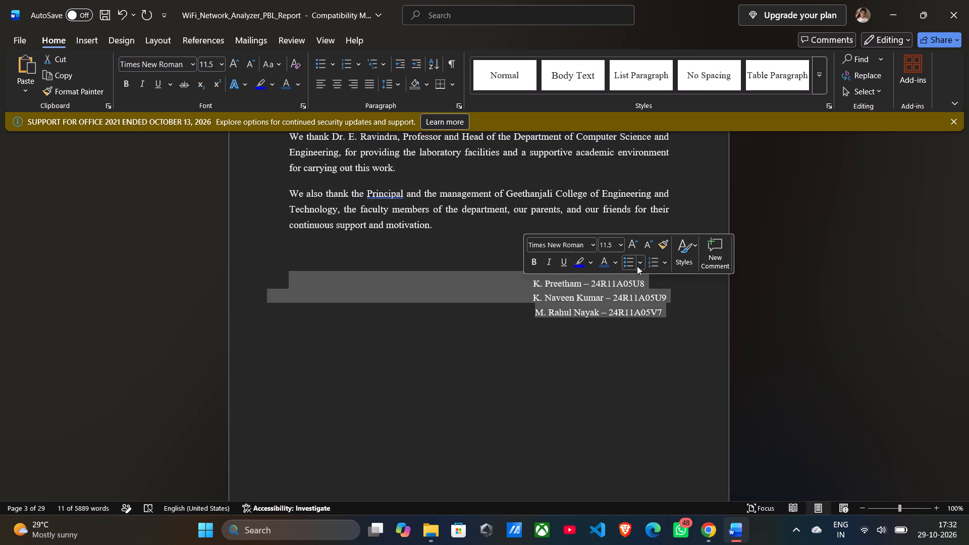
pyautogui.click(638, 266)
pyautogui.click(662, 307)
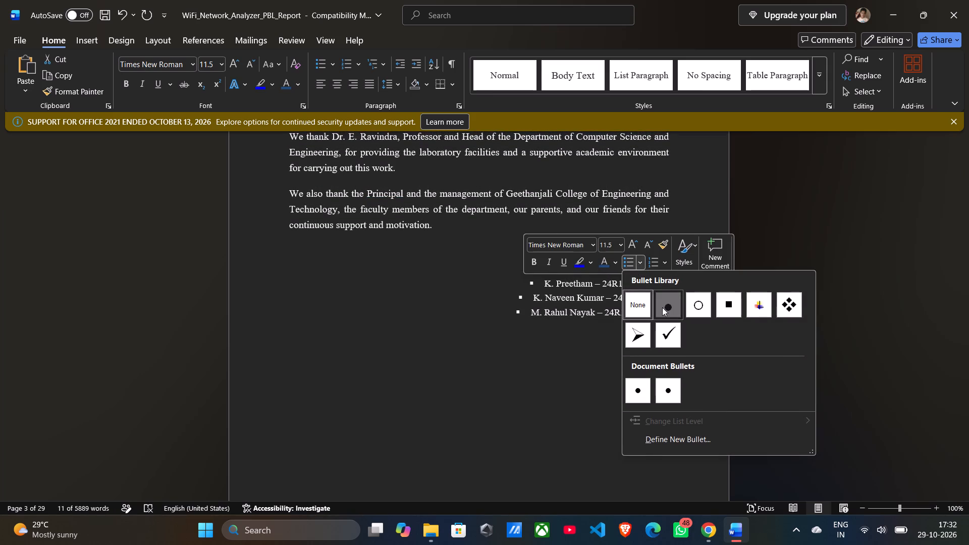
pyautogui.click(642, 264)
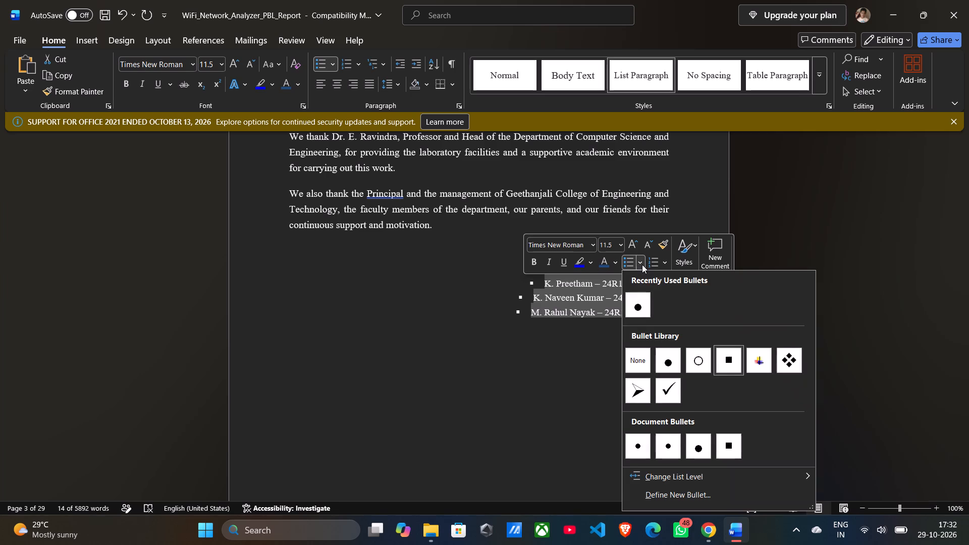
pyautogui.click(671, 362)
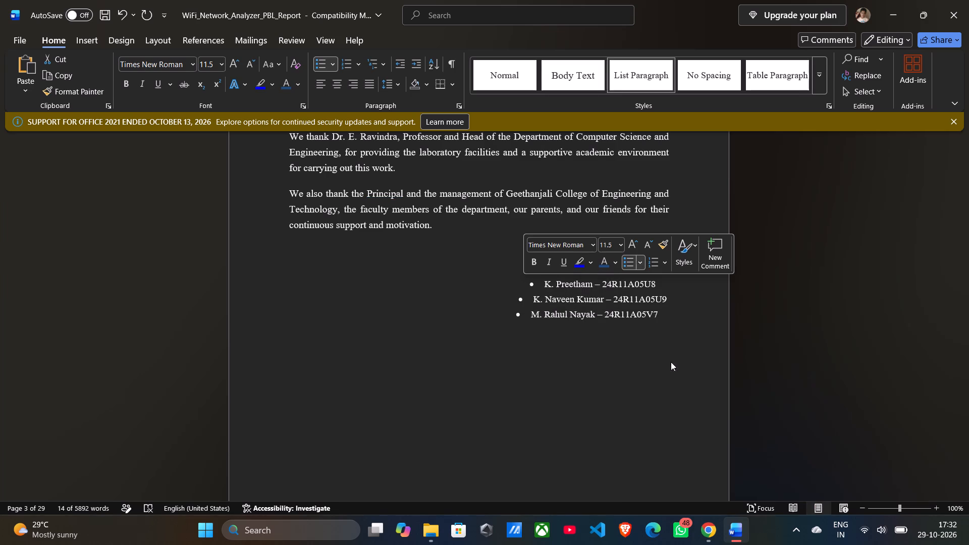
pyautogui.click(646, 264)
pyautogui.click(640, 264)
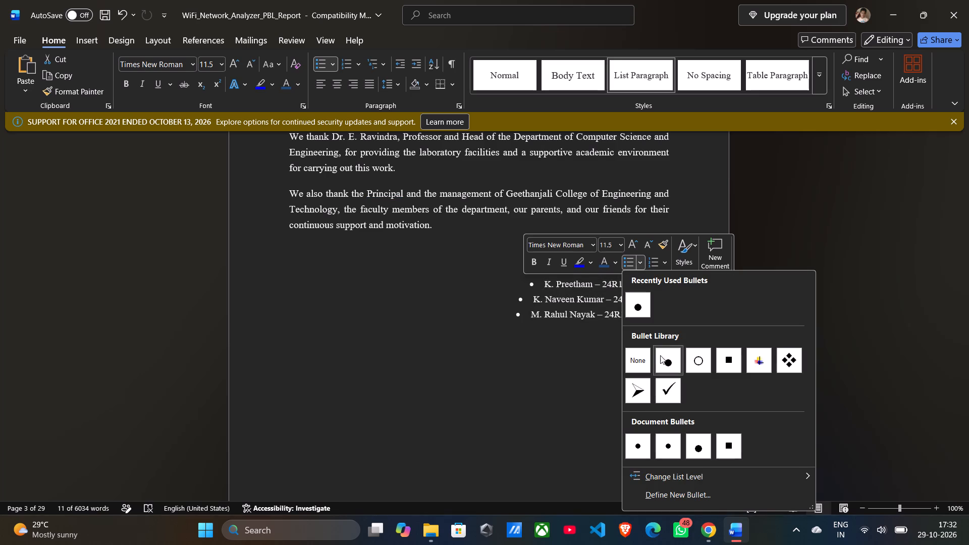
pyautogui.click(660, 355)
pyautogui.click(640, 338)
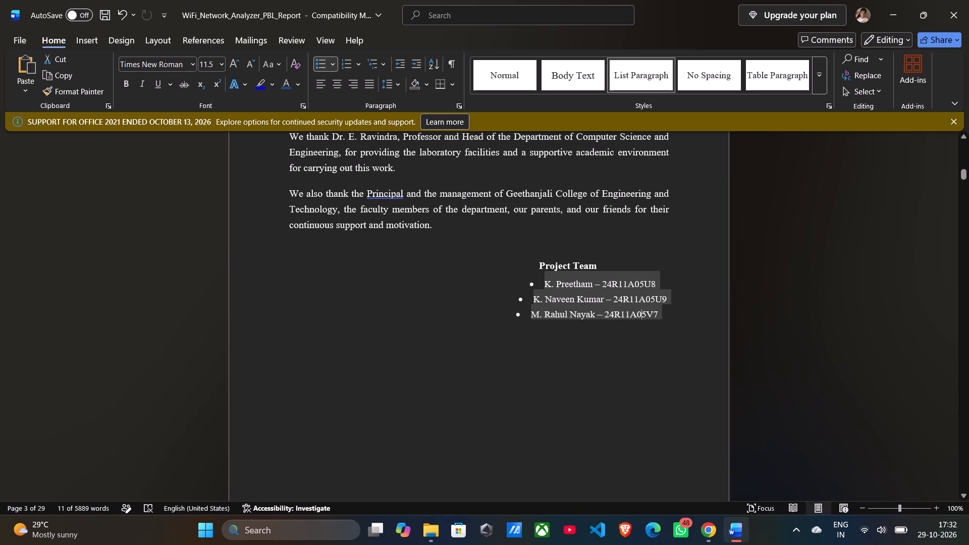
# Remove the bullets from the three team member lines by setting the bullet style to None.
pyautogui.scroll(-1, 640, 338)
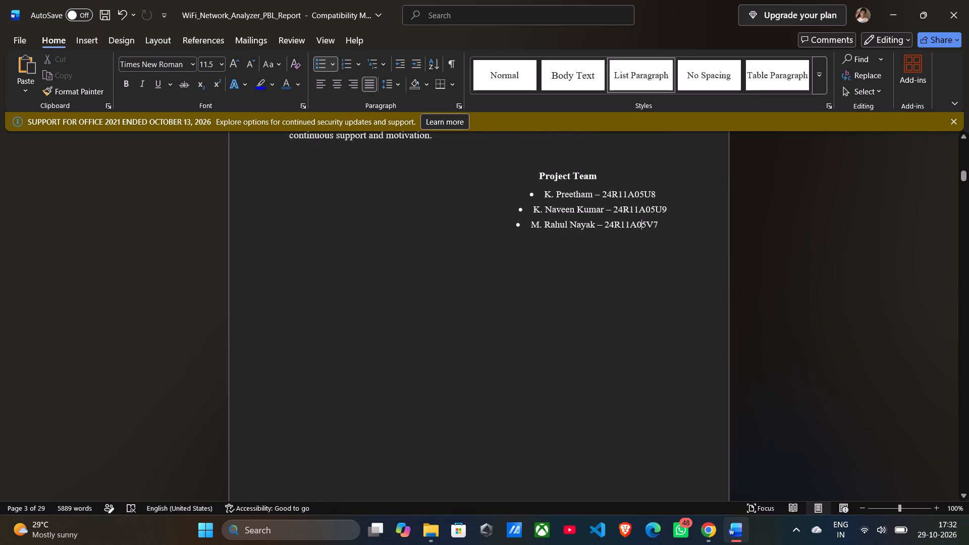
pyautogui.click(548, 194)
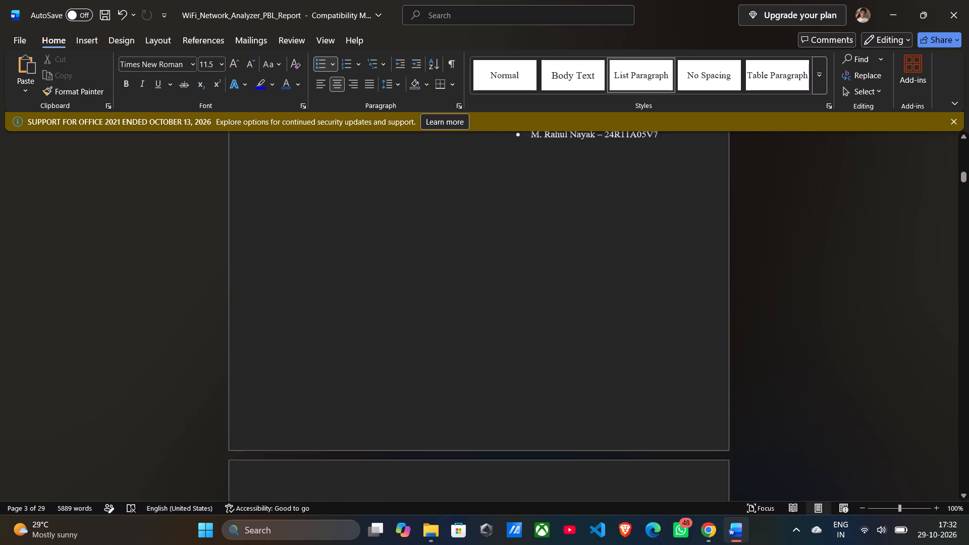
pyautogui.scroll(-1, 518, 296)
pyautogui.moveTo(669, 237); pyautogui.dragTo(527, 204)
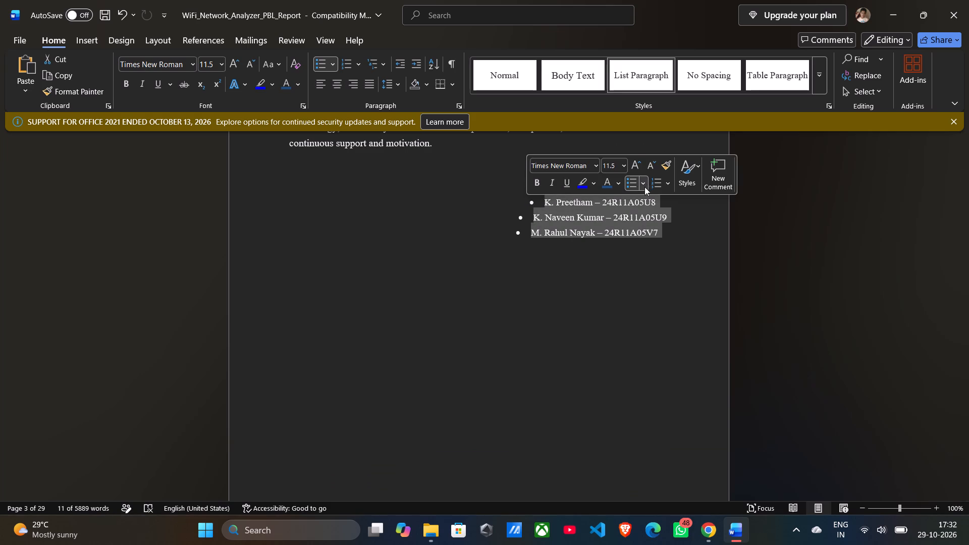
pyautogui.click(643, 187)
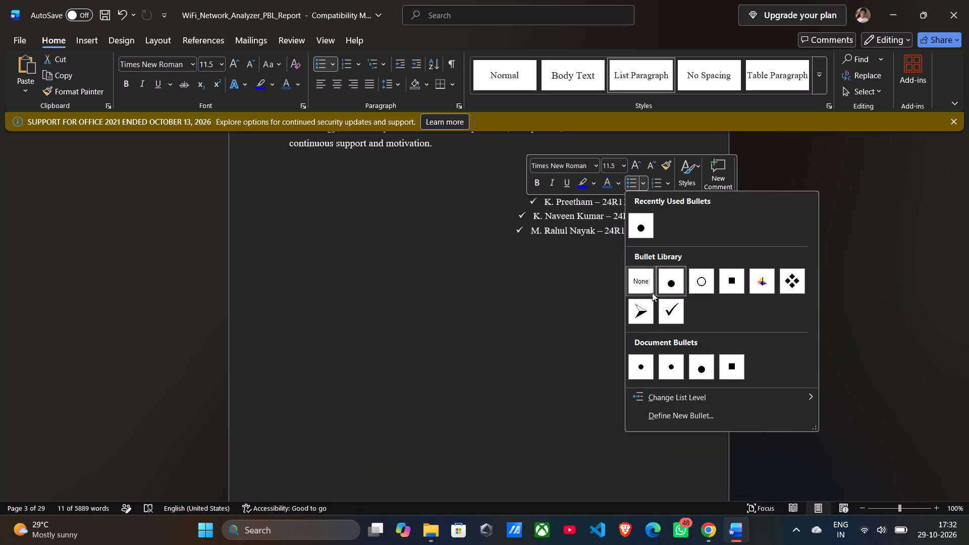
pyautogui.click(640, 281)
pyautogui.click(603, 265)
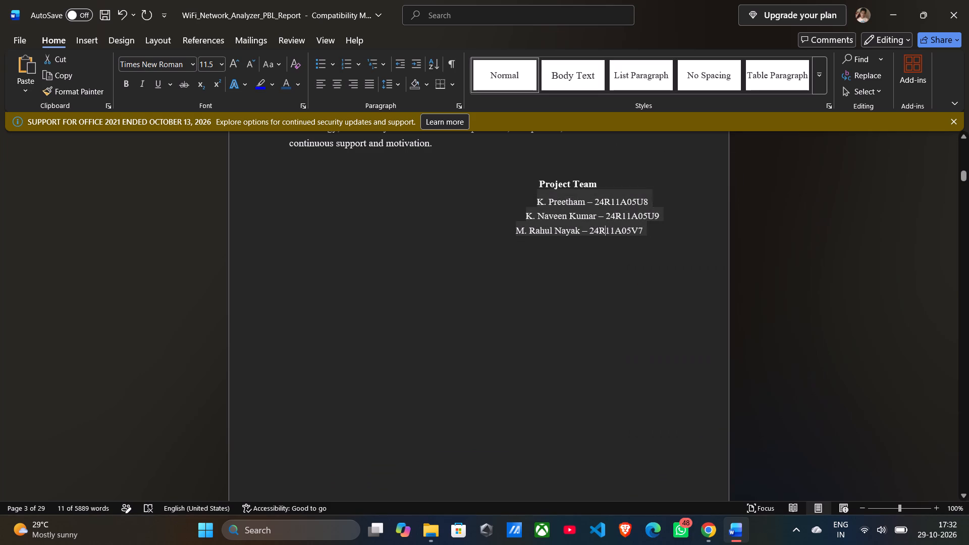
# Adjust the leading spaces of the third and first team member lines so both start level with the second member's line.
pyautogui.click(510, 235)
pyautogui.press('space')
pyautogui.press('space')
pyautogui.press('space')
pyautogui.press('space')
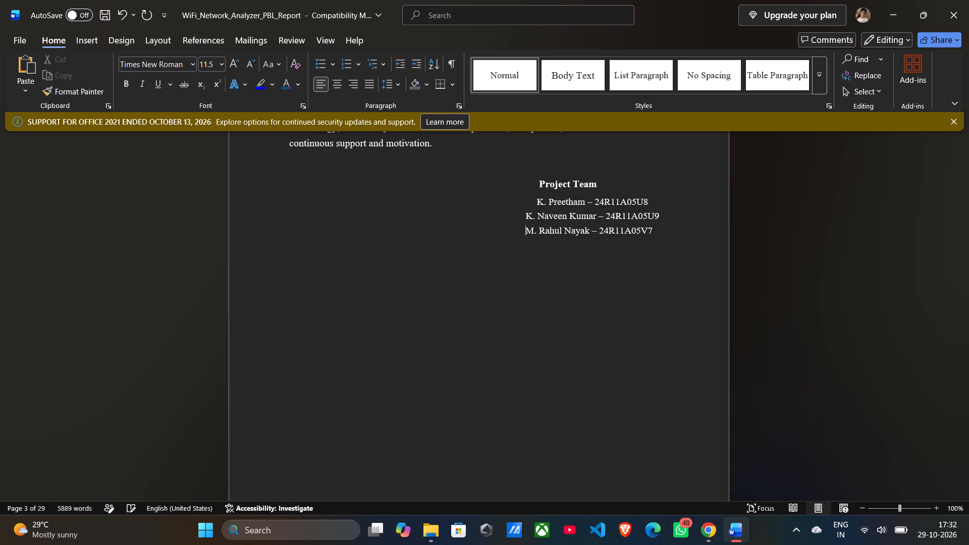
pyautogui.click(535, 203)
pyautogui.press('BackSpace')
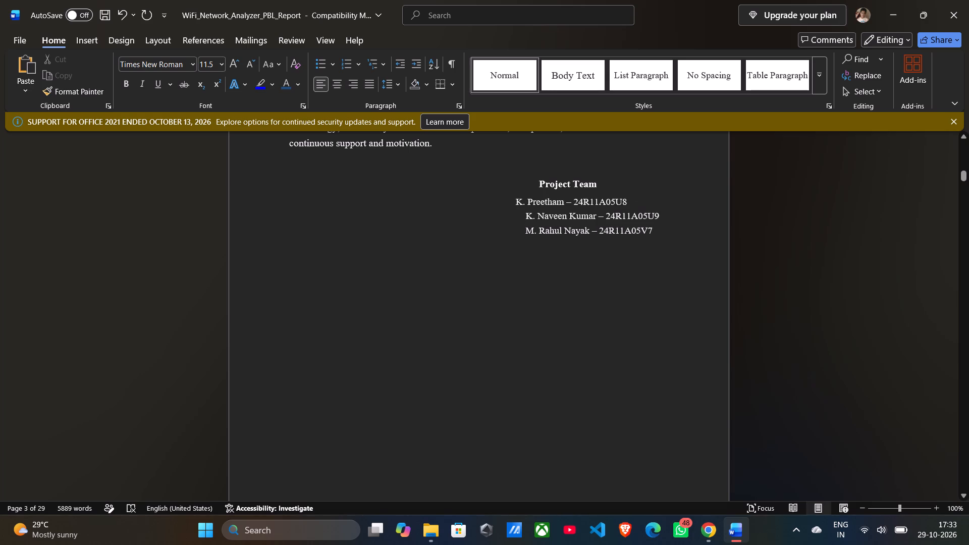
pyautogui.press('space')
pyautogui.press('space')
pyautogui.press('space')
pyautogui.press('space')
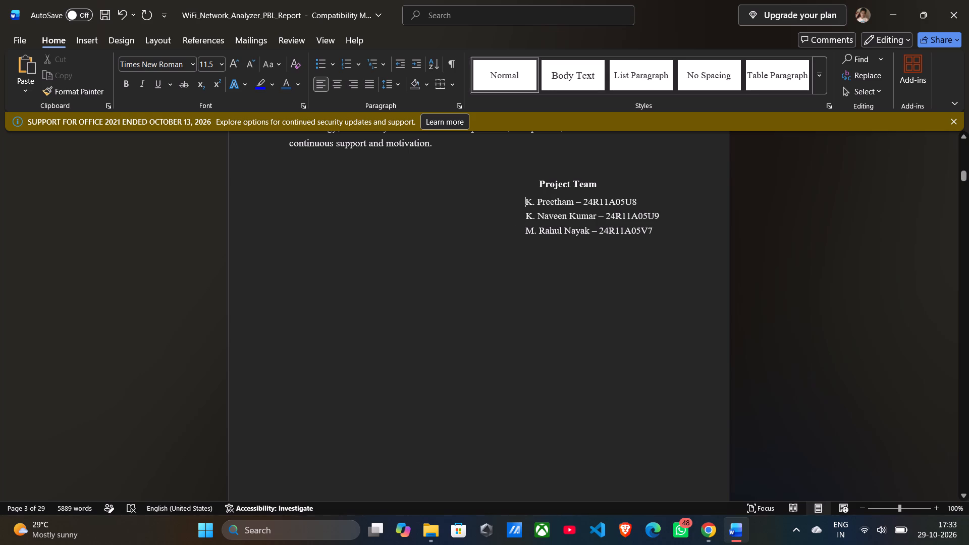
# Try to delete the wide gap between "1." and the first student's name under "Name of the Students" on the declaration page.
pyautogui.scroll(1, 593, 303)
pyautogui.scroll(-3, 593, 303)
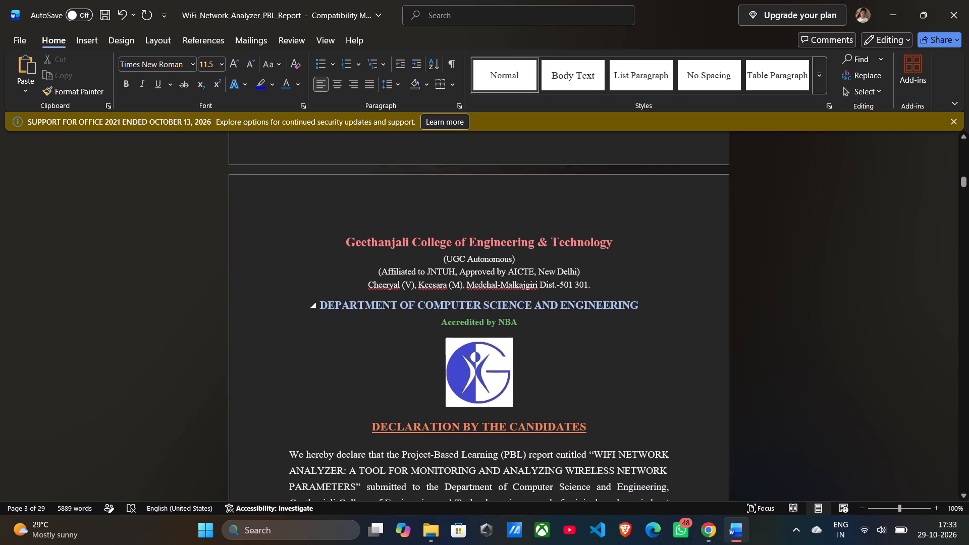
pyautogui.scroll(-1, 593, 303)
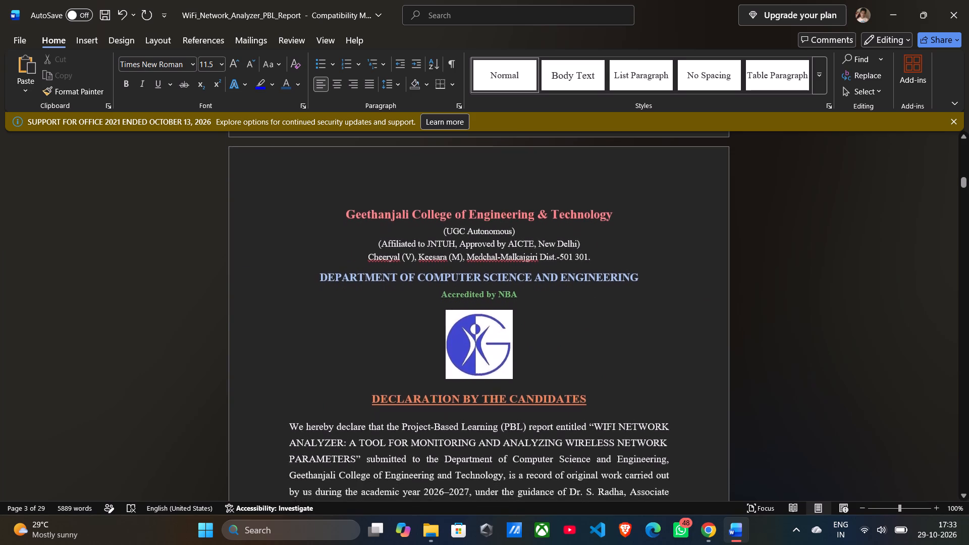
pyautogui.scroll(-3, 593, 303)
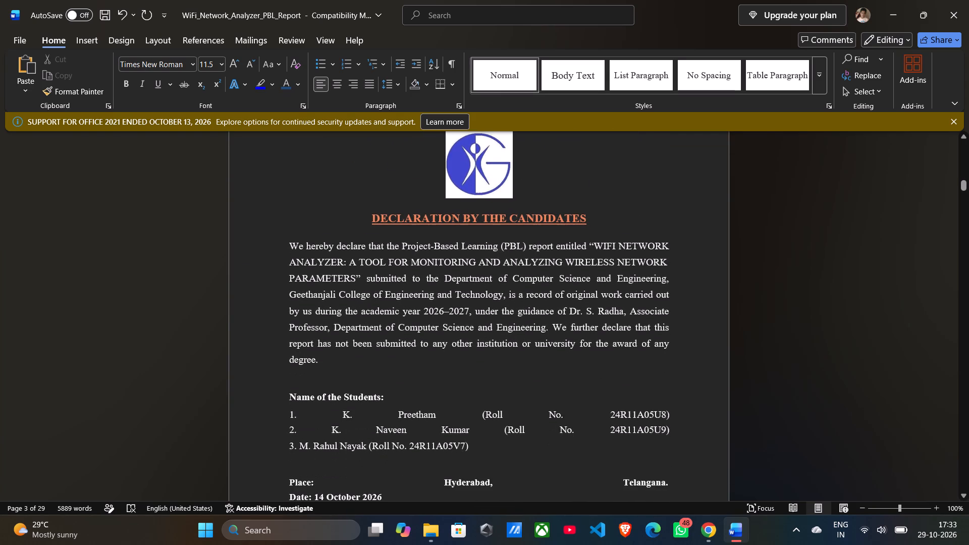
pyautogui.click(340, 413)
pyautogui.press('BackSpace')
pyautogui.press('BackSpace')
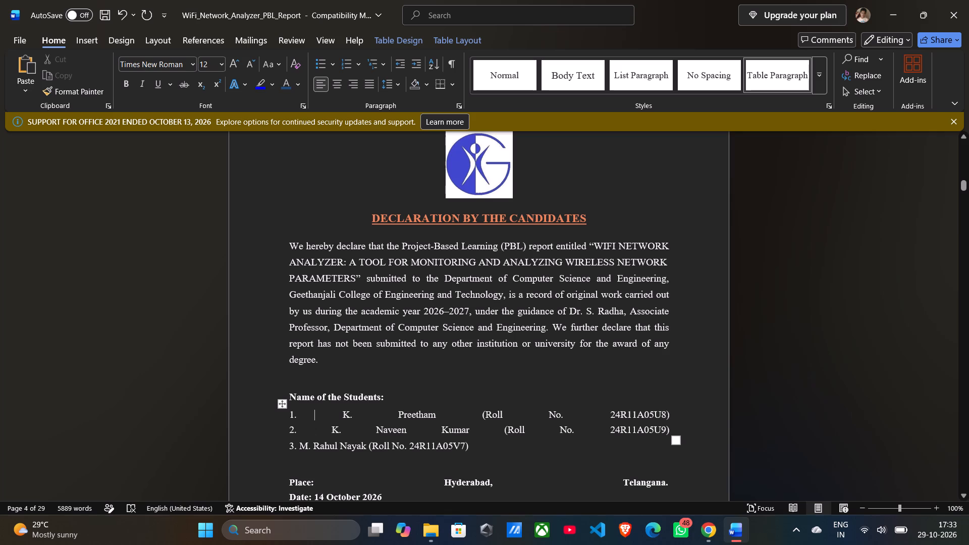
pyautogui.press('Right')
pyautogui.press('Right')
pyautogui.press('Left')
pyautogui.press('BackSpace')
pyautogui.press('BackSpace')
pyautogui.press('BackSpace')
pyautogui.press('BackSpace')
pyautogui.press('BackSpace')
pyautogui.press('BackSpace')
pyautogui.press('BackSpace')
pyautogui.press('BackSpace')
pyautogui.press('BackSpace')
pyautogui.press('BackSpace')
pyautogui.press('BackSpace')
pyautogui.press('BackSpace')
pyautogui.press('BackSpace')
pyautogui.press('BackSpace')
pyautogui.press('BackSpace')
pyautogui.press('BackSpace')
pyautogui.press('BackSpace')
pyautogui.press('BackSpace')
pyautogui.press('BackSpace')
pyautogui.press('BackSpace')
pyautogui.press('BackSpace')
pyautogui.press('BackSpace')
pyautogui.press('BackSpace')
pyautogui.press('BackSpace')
# Delete the wide gaps in the place line below the student list so it reads "Place:Hyderabad,Telangana.".
pyautogui.scroll(-1, 392, 477)
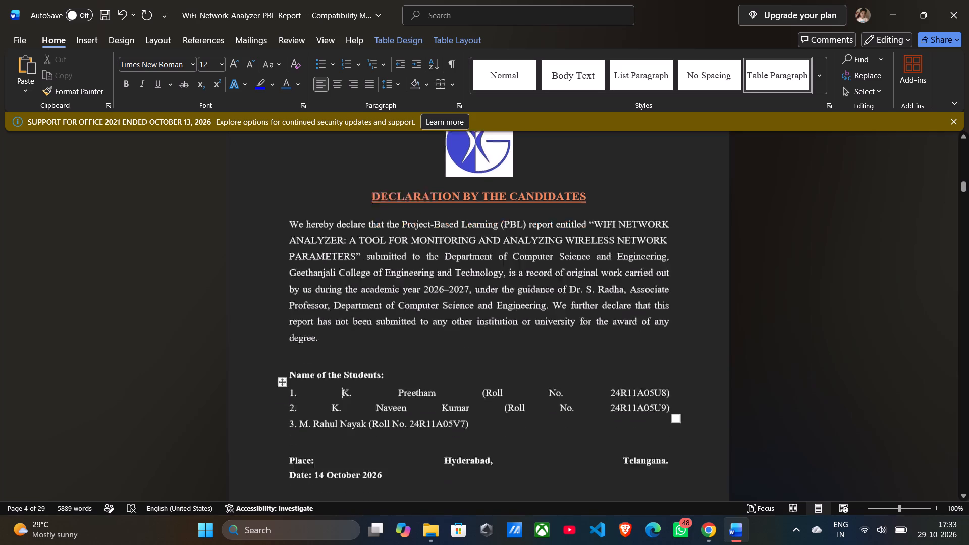
pyautogui.scroll(-1, 392, 477)
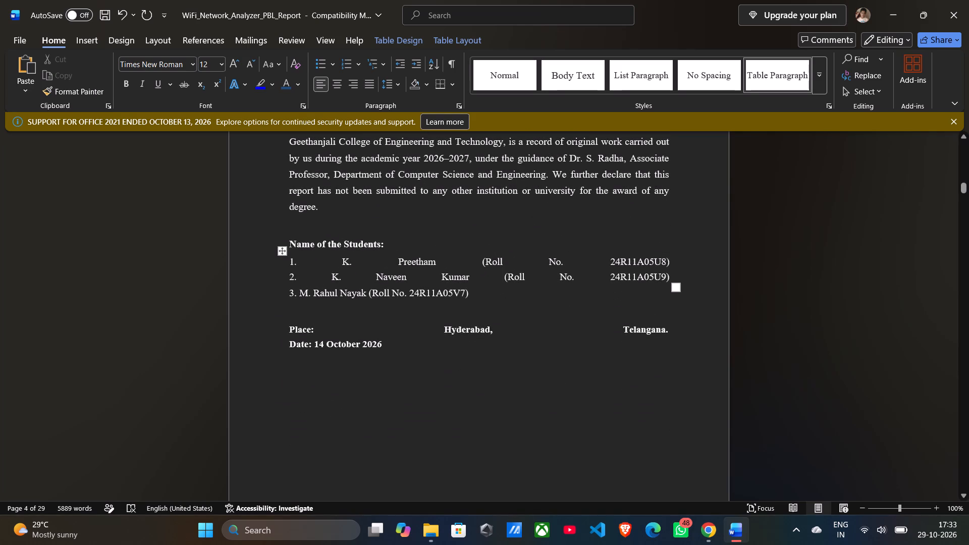
pyautogui.click(443, 329)
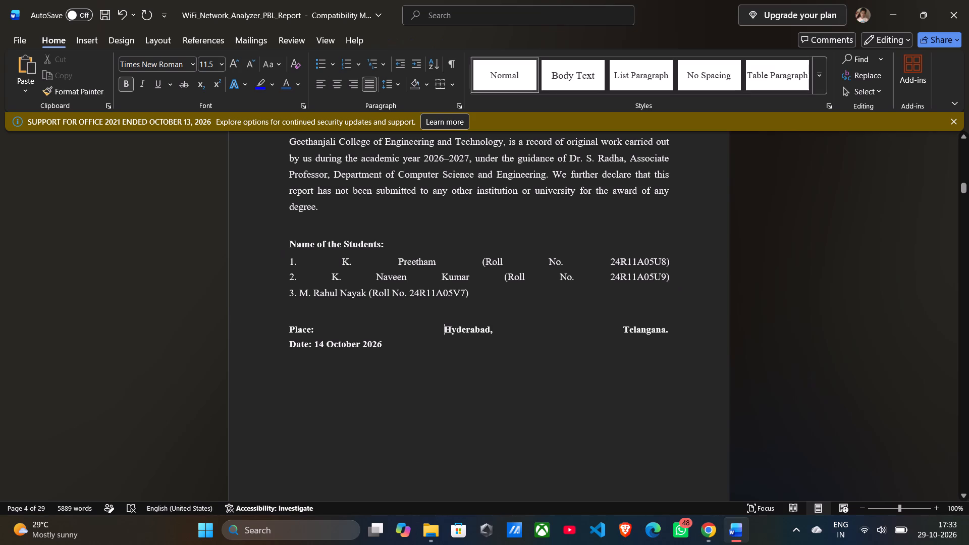
pyautogui.press('BackSpace')
pyautogui.press('BackSpace')
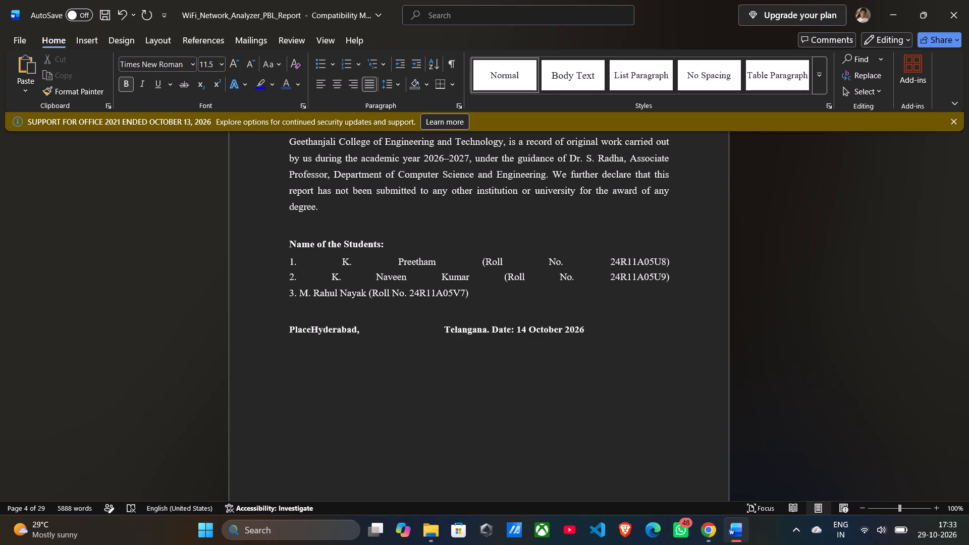
pyautogui.hscroll(-1, 443, 329)
pyautogui.hotkey('ctrl', 'z')
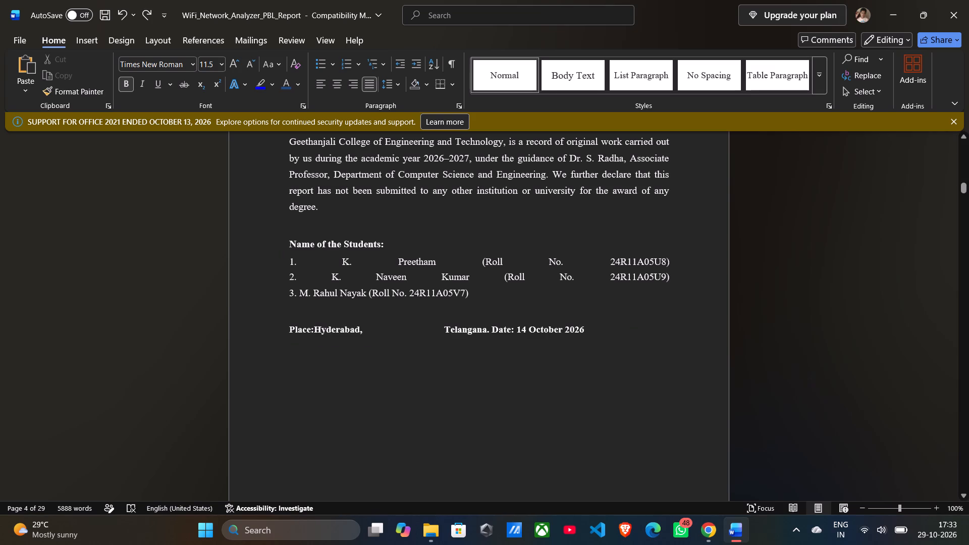
pyautogui.click(443, 332)
pyautogui.press('BackSpace')
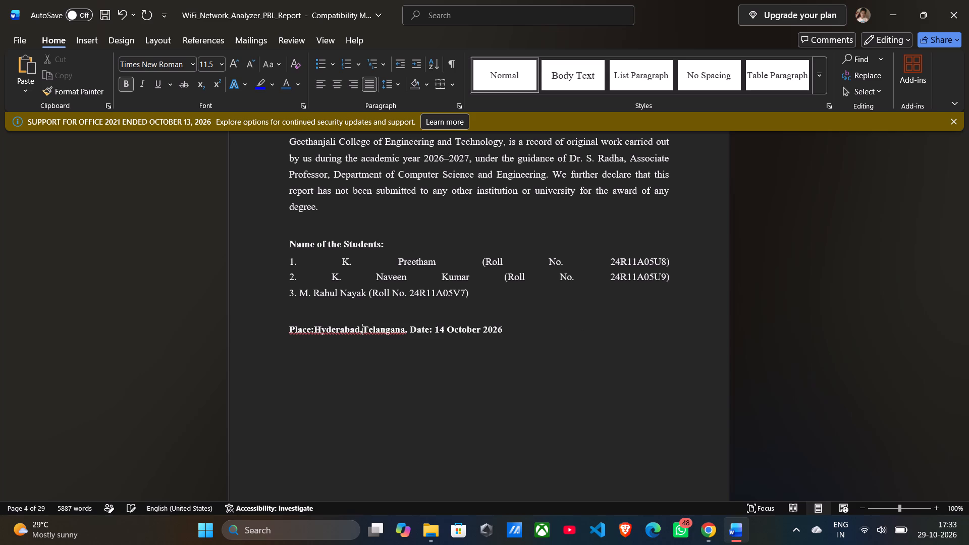
pyautogui.moveTo(443, 332); pyautogui.dragTo(434, 316)
pyautogui.click(435, 384)
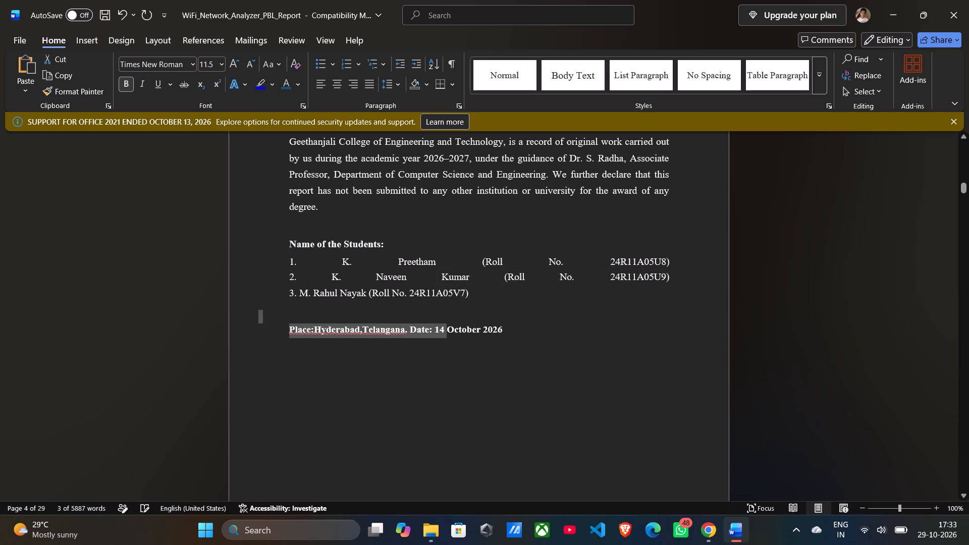
# Break the line after "Telangana." to put "Date: 14 October 2026" on its own line.
pyautogui.click(408, 330)
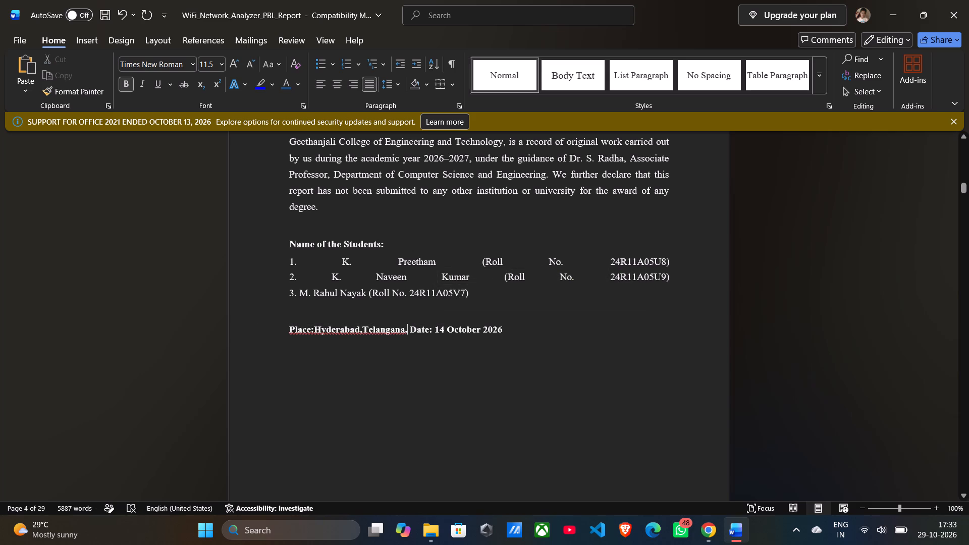
pyautogui.press('Return')
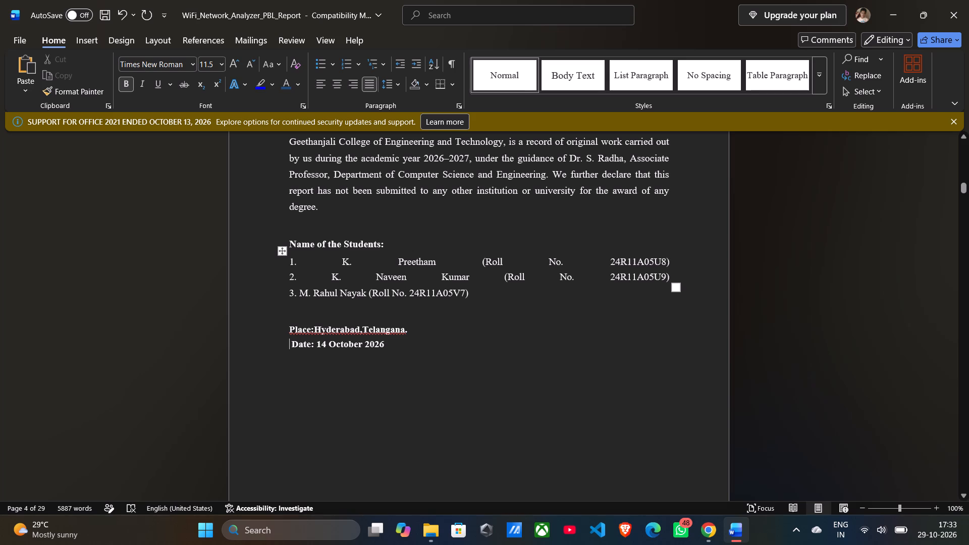
# Delete the table cell holding the first student's name and roll number, using the Shift cells left option.
pyautogui.click(672, 261)
pyautogui.moveTo(672, 261); pyautogui.dragTo(344, 291)
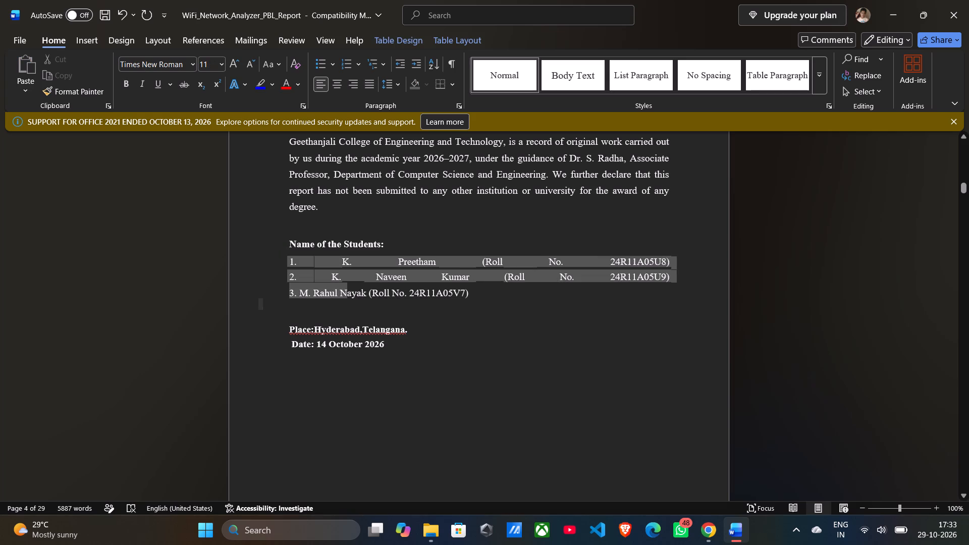
pyautogui.moveTo(344, 291); pyautogui.dragTo(328, 268)
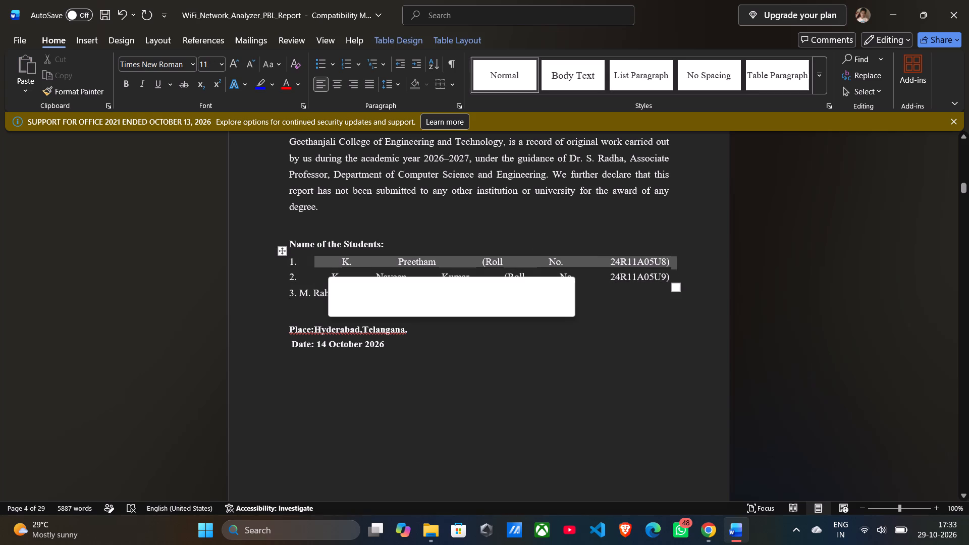
pyautogui.press('BackSpace')
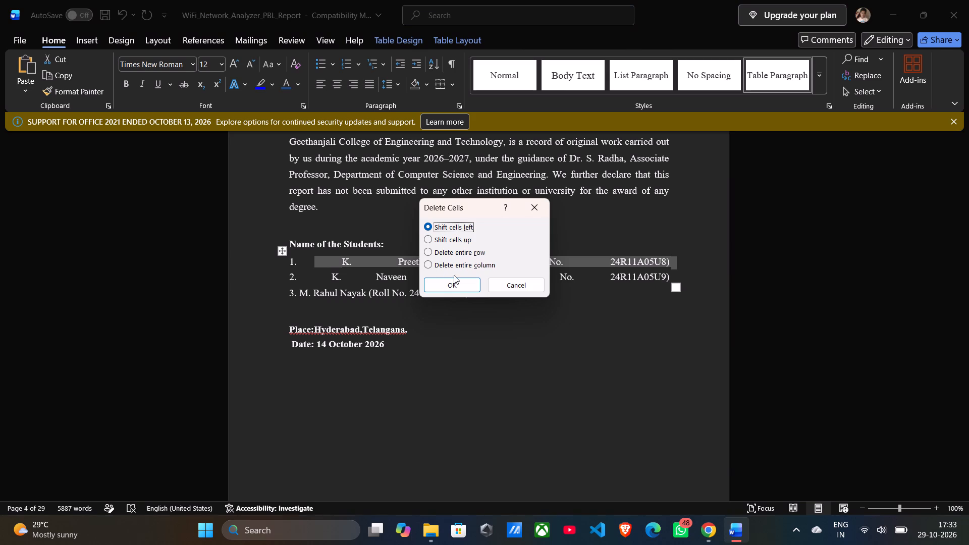
pyautogui.click(454, 280)
# Place the insertion point after "1." in the first row under "Name of the Students".
pyautogui.click(348, 262)
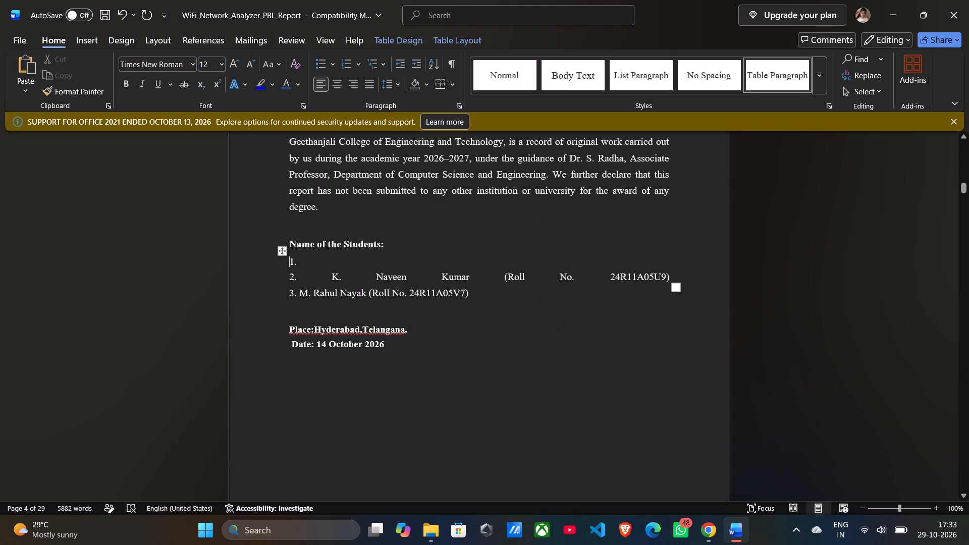
pyautogui.click(303, 263)
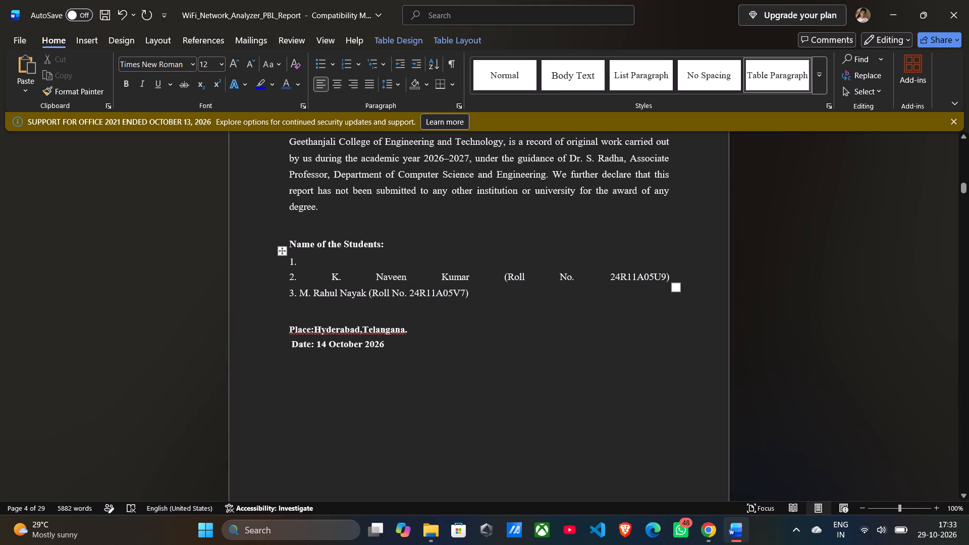
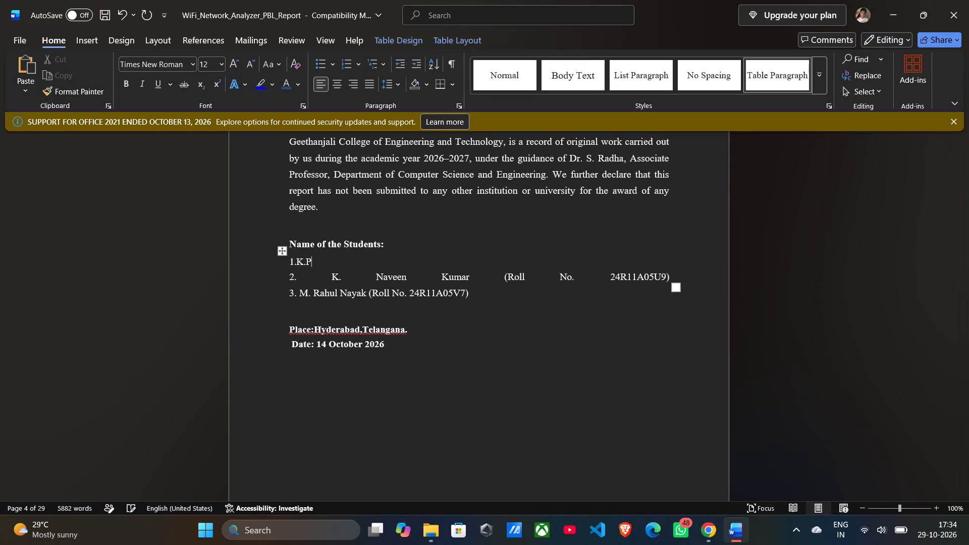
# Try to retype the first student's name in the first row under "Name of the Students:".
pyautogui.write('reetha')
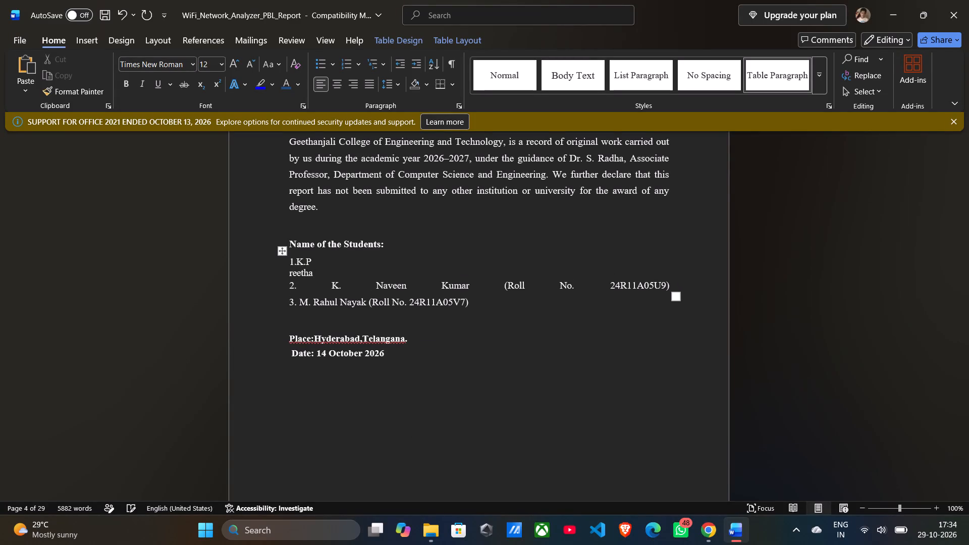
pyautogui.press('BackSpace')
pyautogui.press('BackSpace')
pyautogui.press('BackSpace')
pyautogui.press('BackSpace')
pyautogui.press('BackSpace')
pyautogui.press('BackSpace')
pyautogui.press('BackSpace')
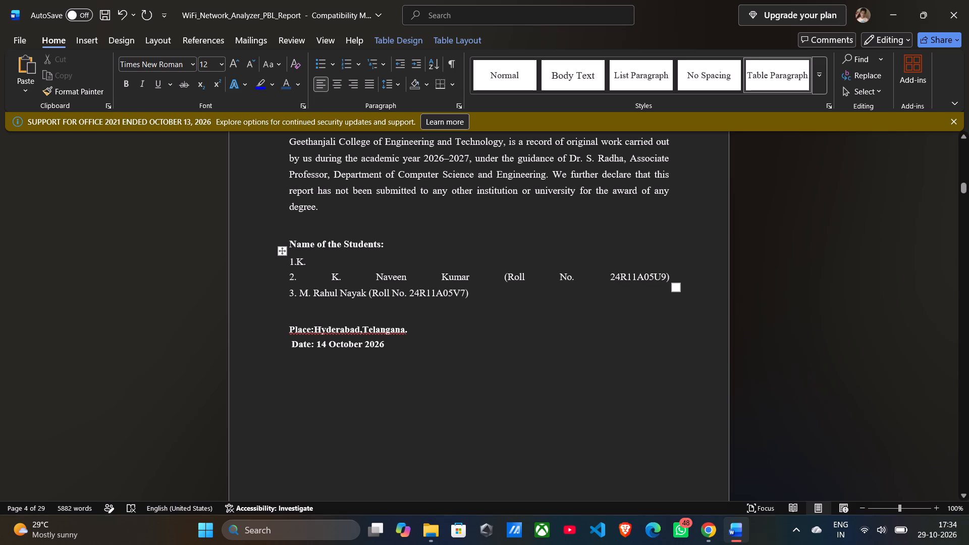
# Delete the "Name of the Students:" heading together with the three student entries below it.
pyautogui.moveTo(471, 300); pyautogui.dragTo(280, 241)
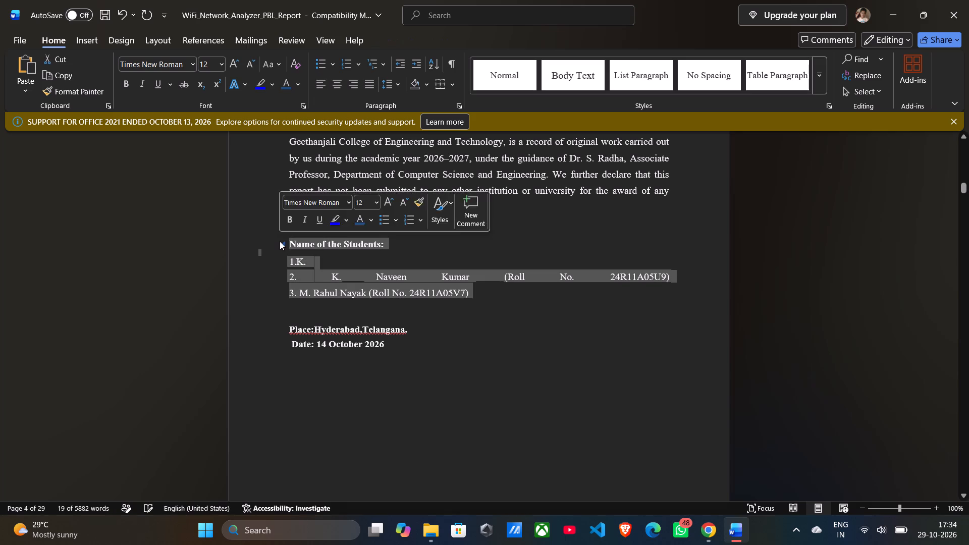
pyautogui.press('BackSpace')
# Enter the heading "Name of students" below the declaration paragraph, indented with spaces to line up with the paragraph's edge.
pyautogui.scroll(1, 390, 284)
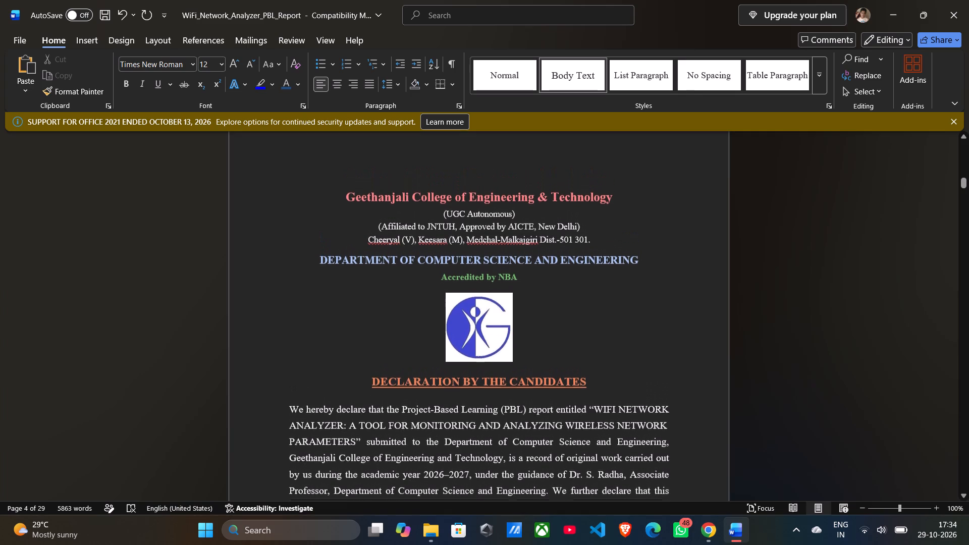
pyautogui.scroll(-1, 390, 284)
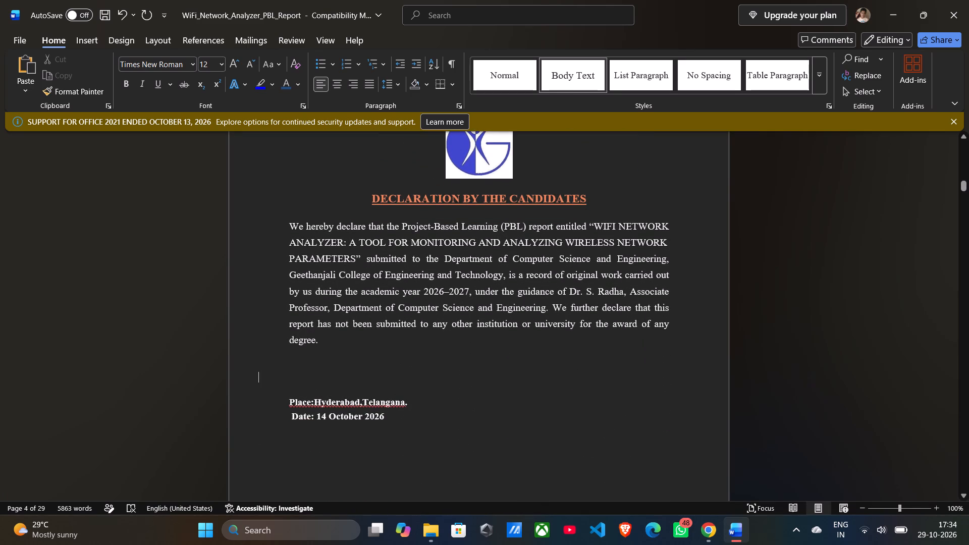
pyautogui.click(326, 367)
pyautogui.press('space')
pyautogui.press('space')
pyautogui.press('space')
pyautogui.press('space')
pyautogui.press('space')
pyautogui.press('space')
pyautogui.press('space')
pyautogui.press('space')
pyautogui.press('space')
pyautogui.press('space')
pyautogui.press('space')
pyautogui.press('space')
pyautogui.write('NAM')
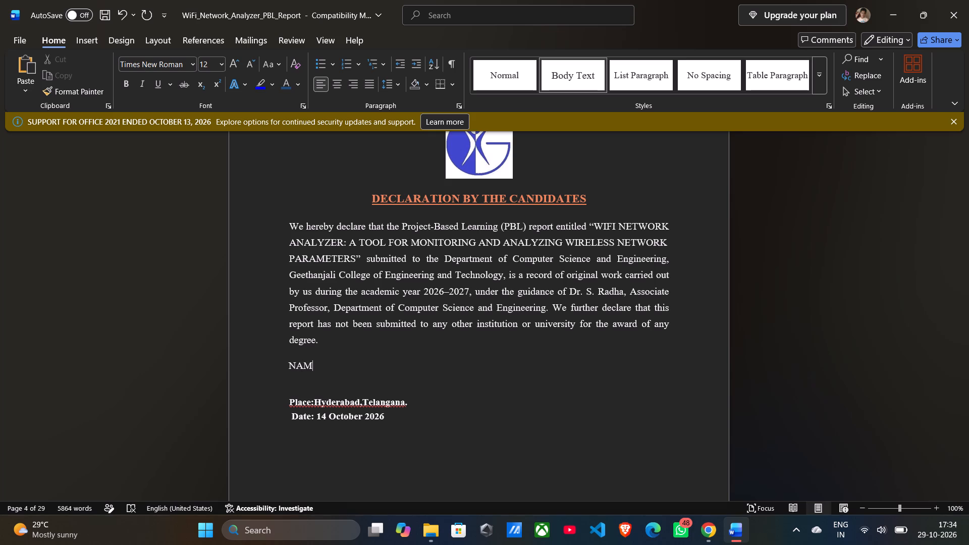
pyautogui.press('BackSpace')
pyautogui.press('BackSpace')
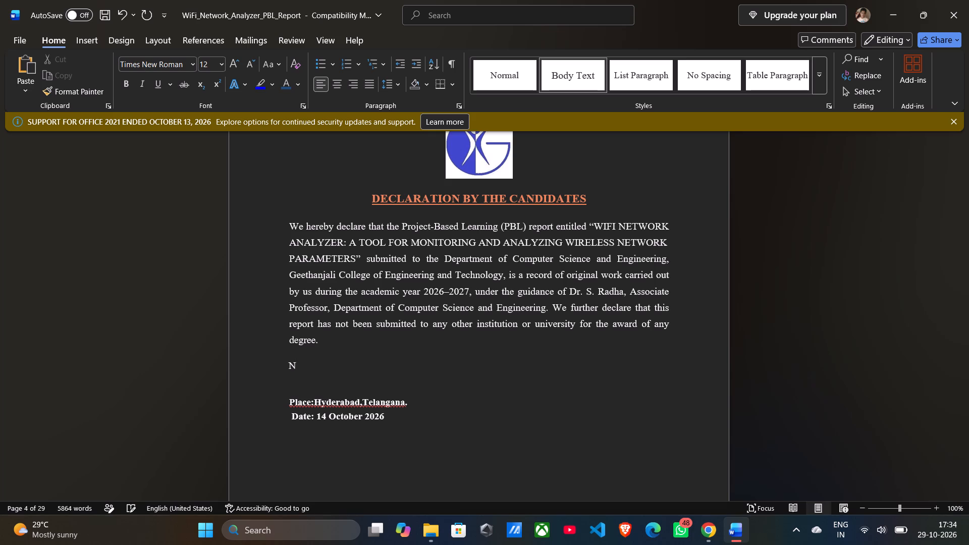
pyautogui.write('ame of')
pyautogui.press('space')
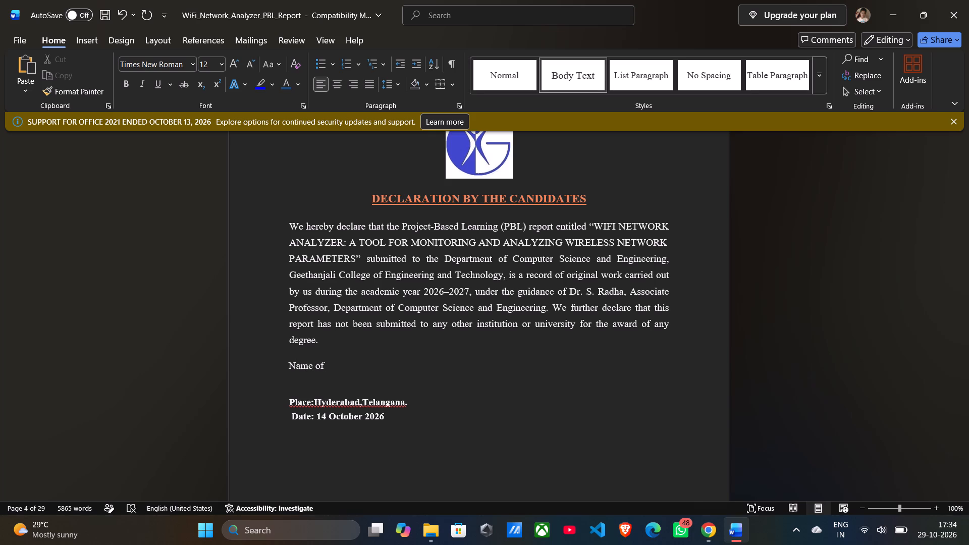
pyautogui.write('studentsa')
pyautogui.press('BackSpace')
# Make the "Name of students" heading bold, end it with a colon and start a new line below it.
pyautogui.moveTo(385, 364); pyautogui.dragTo(382, 363)
pyautogui.moveTo(382, 363); pyautogui.dragTo(271, 359)
pyautogui.click(279, 341)
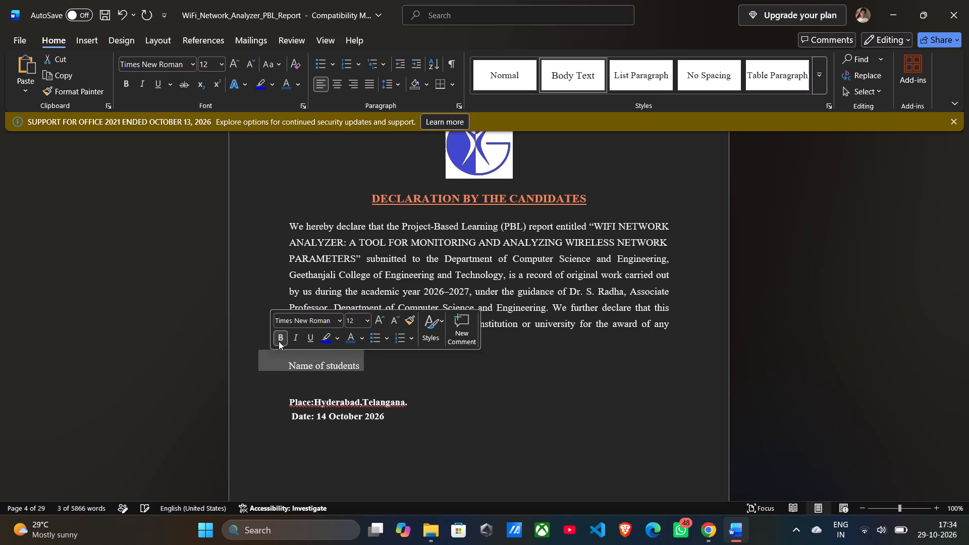
pyautogui.click(382, 362)
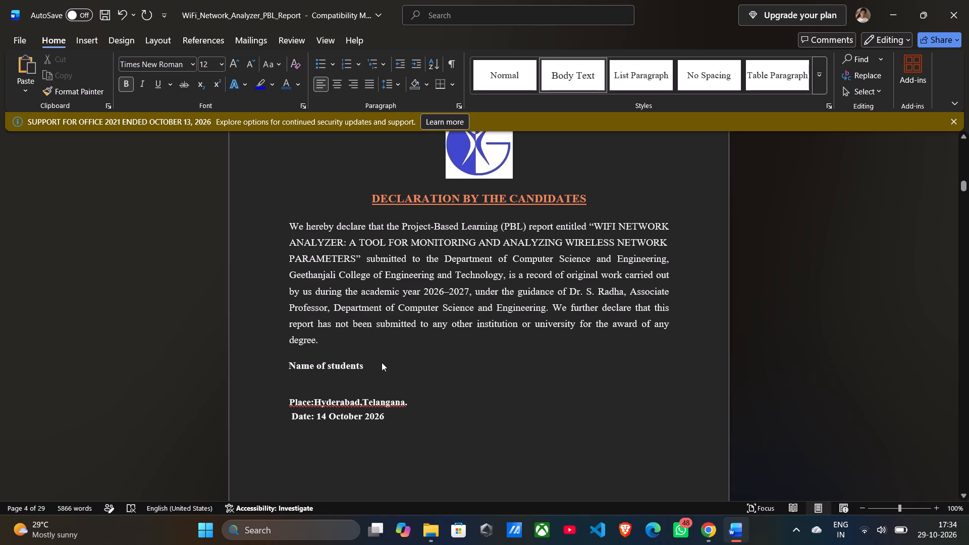
pyautogui.hotkey('shift', ':')
pyautogui.press('Return')
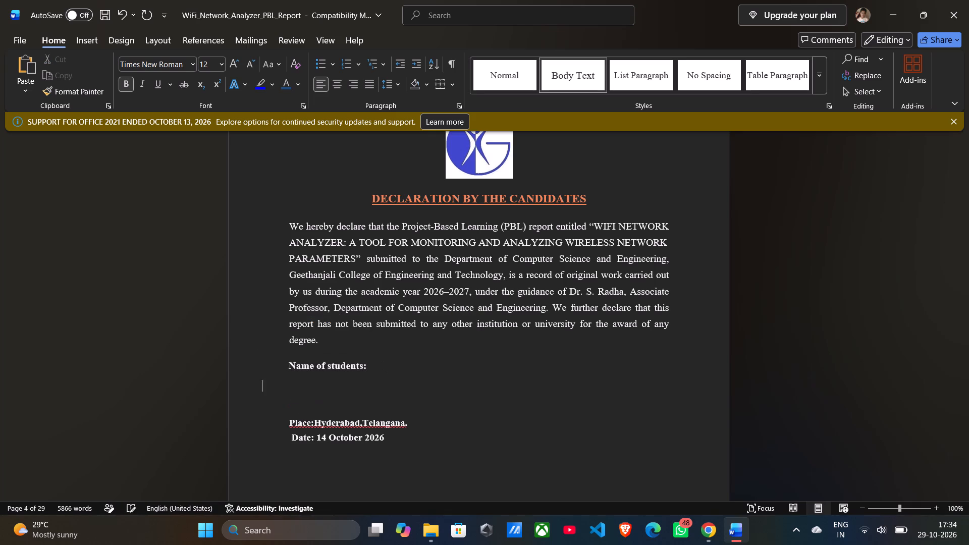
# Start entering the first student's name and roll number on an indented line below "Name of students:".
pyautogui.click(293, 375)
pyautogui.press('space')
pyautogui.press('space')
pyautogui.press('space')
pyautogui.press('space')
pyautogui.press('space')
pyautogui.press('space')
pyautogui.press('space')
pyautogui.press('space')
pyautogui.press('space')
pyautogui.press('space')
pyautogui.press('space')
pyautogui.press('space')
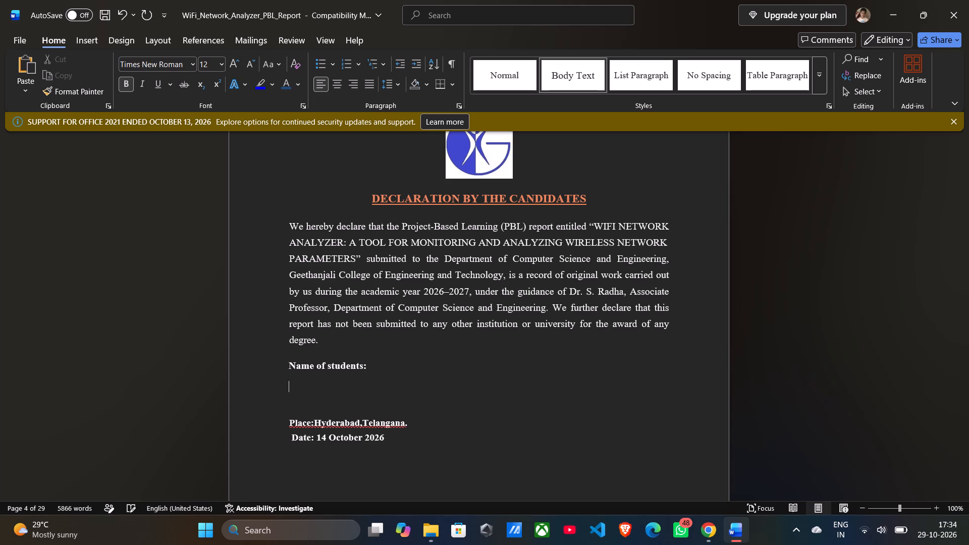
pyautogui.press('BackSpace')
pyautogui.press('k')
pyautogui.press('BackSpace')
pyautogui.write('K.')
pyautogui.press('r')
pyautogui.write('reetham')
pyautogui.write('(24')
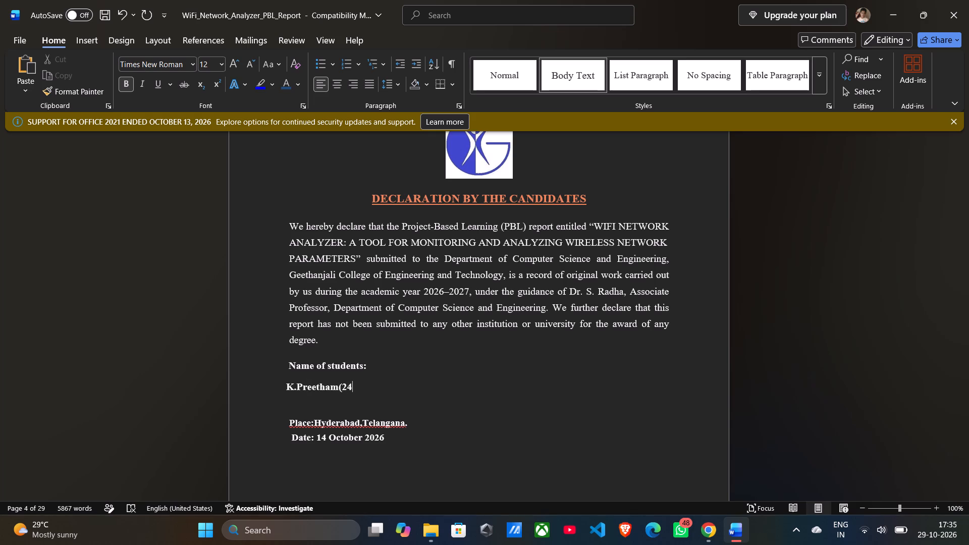
# Copy the three student entries listed under "Project Team" on the preceding acknowledgement page.
pyautogui.scroll(5, 363, 312)
pyautogui.scroll(-1, 363, 312)
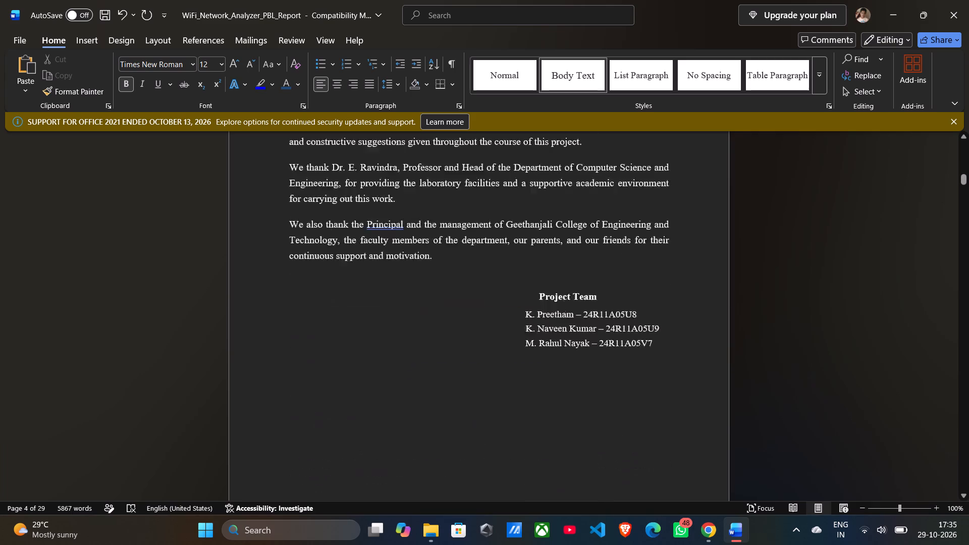
pyautogui.scroll(-1, 363, 312)
pyautogui.scroll(2, 363, 312)
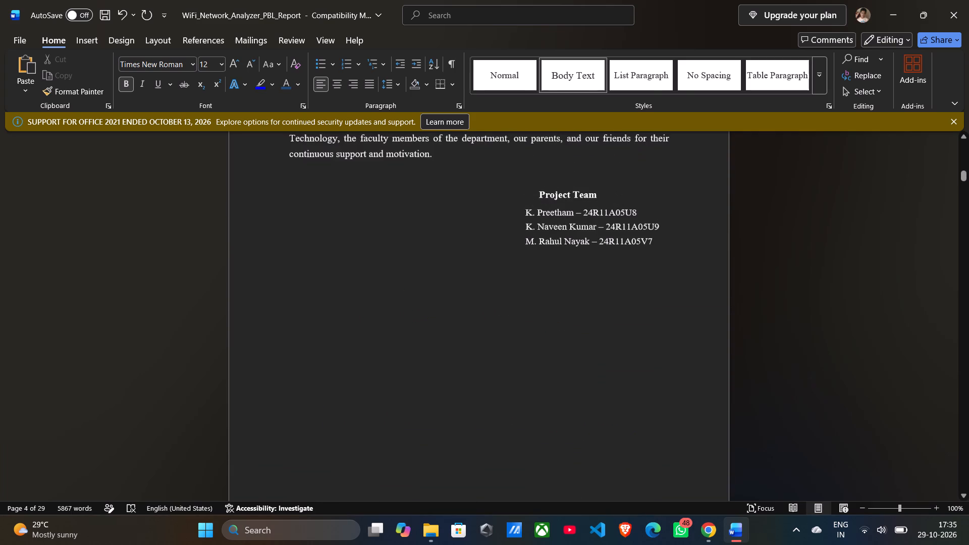
pyautogui.moveTo(657, 246); pyautogui.dragTo(525, 211)
pyautogui.hotkey('ctrl', 'c')
# Replace the partly typed entry below "Name of students:" with the three copied Project Team entries, preceded by indenting spaces.
pyautogui.scroll(-3, 510, 304)
pyautogui.scroll(1, 452, 302)
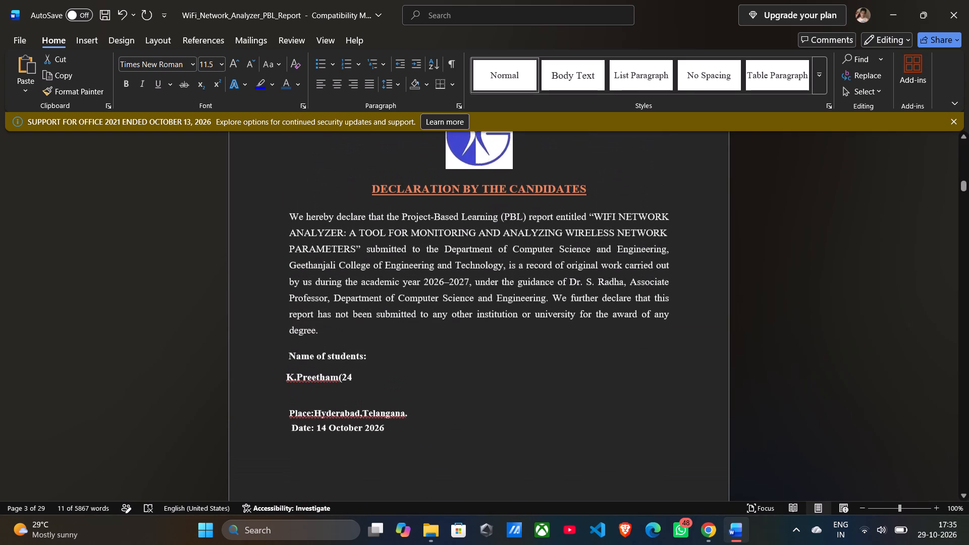
pyautogui.moveTo(356, 379); pyautogui.dragTo(282, 381)
pyautogui.press('BackSpace')
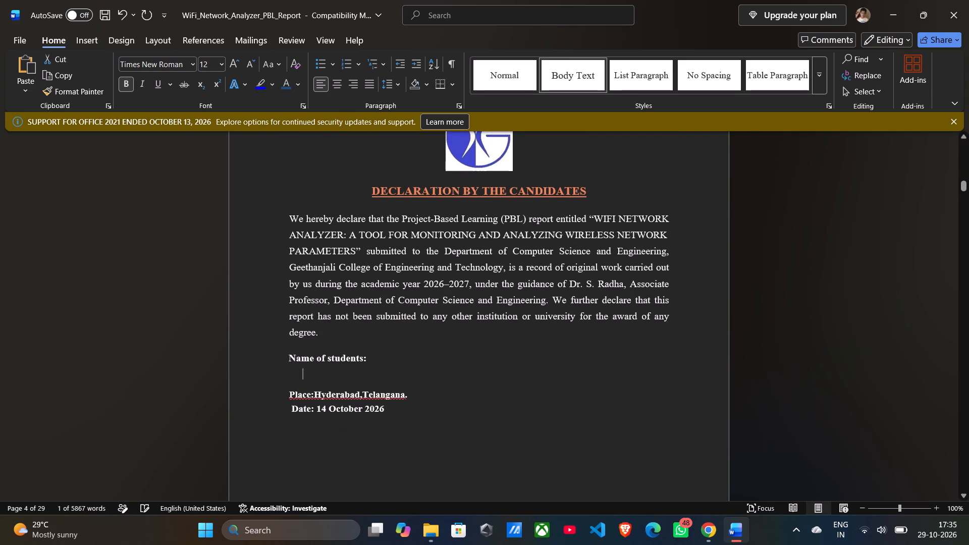
pyautogui.click(298, 374)
pyautogui.press('space')
pyautogui.press('space')
pyautogui.press('space')
pyautogui.press('space')
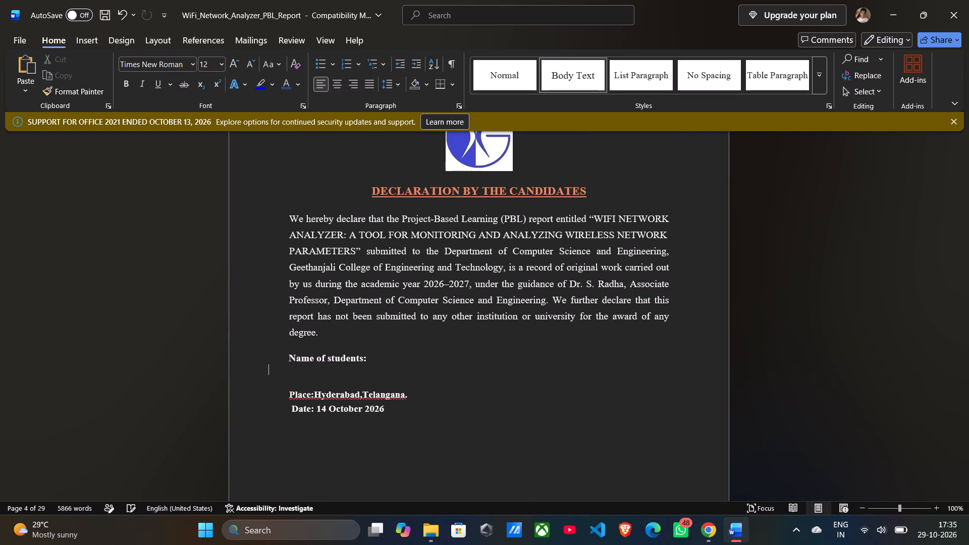
pyautogui.press('space')
pyautogui.press('space')
pyautogui.press('space')
pyautogui.press('space')
pyautogui.press('space')
pyautogui.press('space')
pyautogui.press('space')
pyautogui.press('space')
pyautogui.hotkey('ctrl', 'v')
pyautogui.click(479, 391)
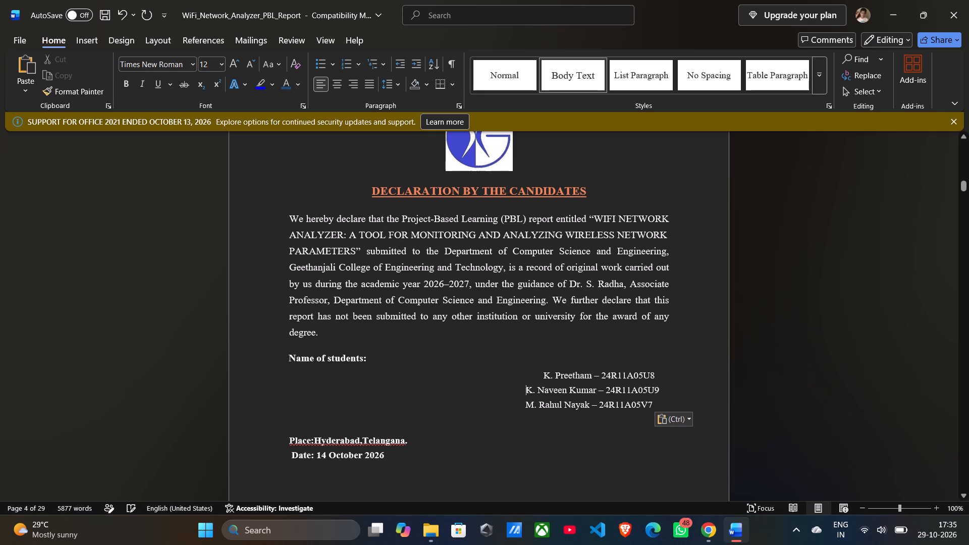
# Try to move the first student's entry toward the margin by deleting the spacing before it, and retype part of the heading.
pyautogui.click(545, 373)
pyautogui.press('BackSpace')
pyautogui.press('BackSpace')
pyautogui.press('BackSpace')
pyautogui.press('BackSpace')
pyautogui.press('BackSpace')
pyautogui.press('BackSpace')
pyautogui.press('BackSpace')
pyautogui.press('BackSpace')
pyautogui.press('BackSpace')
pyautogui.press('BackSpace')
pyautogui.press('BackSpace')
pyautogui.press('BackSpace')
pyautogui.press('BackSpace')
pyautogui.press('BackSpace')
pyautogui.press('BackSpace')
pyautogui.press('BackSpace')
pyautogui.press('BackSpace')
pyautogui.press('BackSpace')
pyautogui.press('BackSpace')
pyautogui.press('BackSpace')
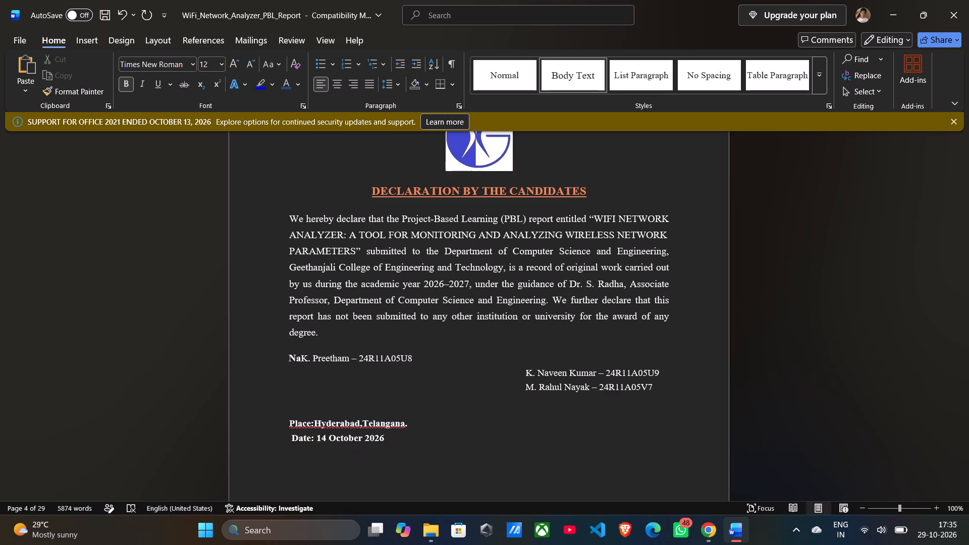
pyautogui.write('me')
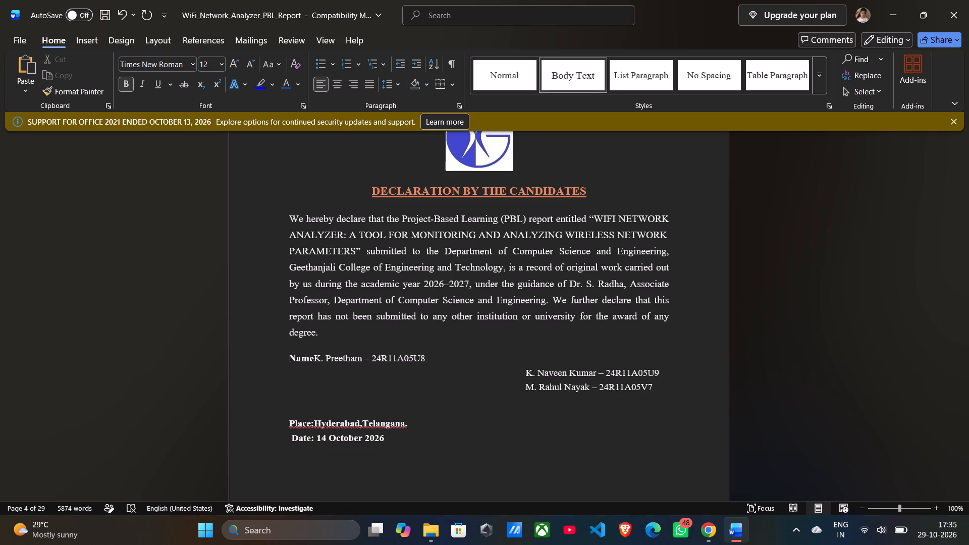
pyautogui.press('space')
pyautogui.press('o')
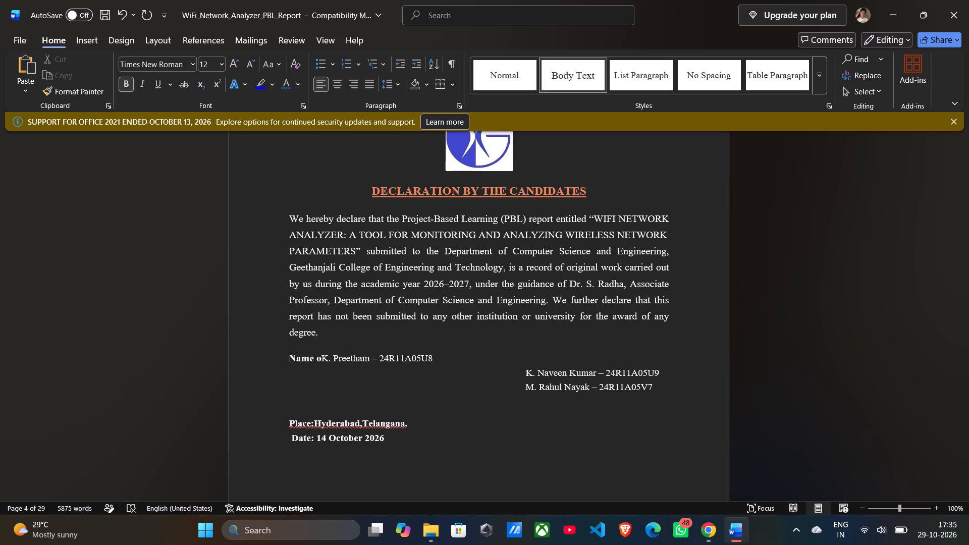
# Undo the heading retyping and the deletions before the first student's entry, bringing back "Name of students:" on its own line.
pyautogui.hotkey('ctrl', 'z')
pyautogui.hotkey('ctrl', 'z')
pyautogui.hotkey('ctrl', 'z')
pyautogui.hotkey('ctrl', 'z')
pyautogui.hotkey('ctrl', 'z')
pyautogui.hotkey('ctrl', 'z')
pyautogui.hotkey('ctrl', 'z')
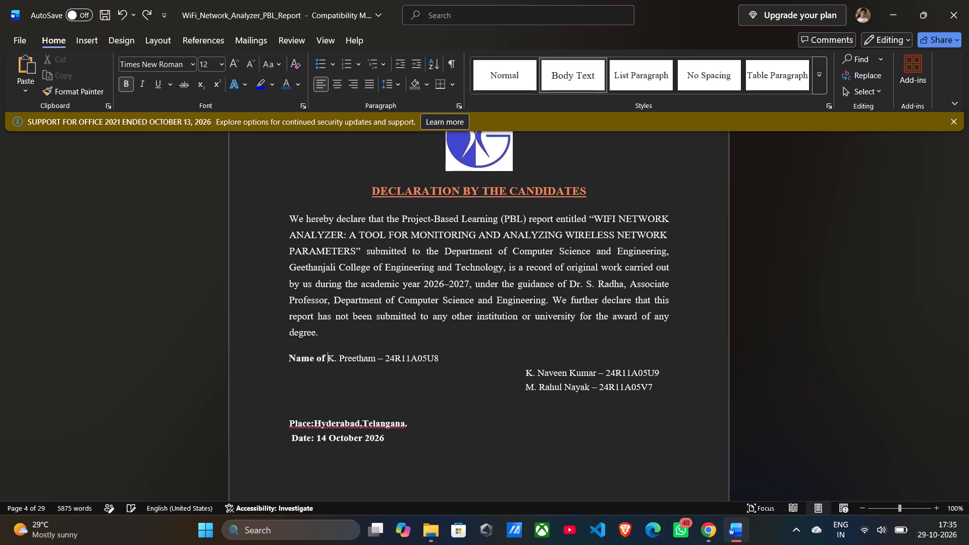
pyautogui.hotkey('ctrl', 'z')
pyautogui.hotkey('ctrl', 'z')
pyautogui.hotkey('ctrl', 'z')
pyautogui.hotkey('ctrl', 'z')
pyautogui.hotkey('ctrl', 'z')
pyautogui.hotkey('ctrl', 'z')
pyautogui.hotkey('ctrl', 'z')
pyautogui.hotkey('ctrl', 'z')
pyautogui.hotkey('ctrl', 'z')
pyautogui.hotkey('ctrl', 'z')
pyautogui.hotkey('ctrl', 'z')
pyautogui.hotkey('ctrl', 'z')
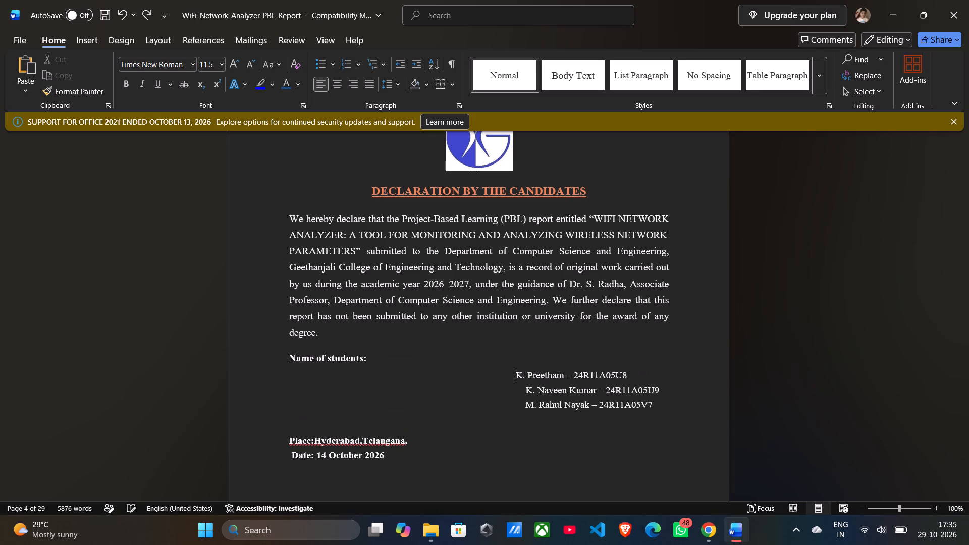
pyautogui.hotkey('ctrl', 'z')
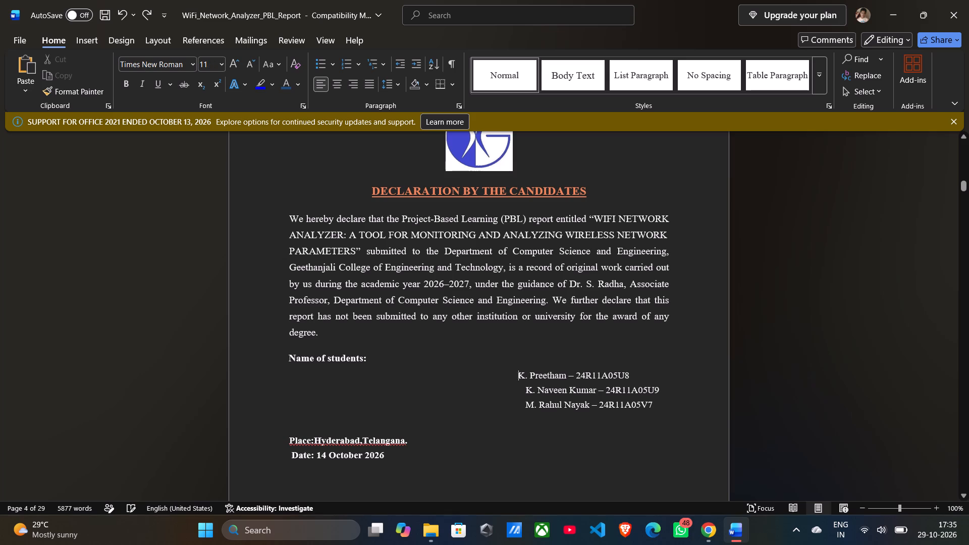
# Restore the spacing before the first student's entry and trim it so the entry nearly lines up with the two below.
pyautogui.hotkey('ctrl', 'z')
pyautogui.hotkey('ctrl', 'z')
pyautogui.hotkey('ctrl', 'z')
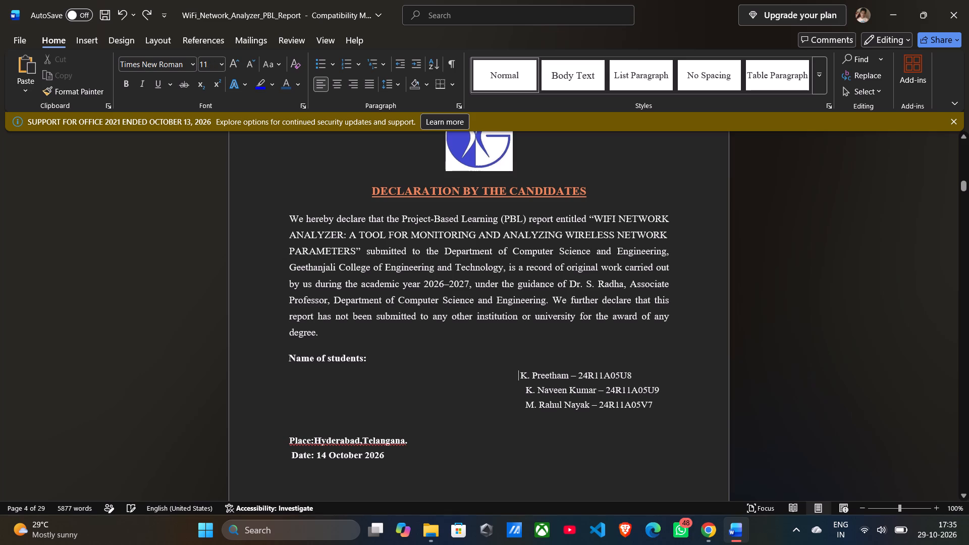
pyautogui.press('space')
pyautogui.press('BackSpace')
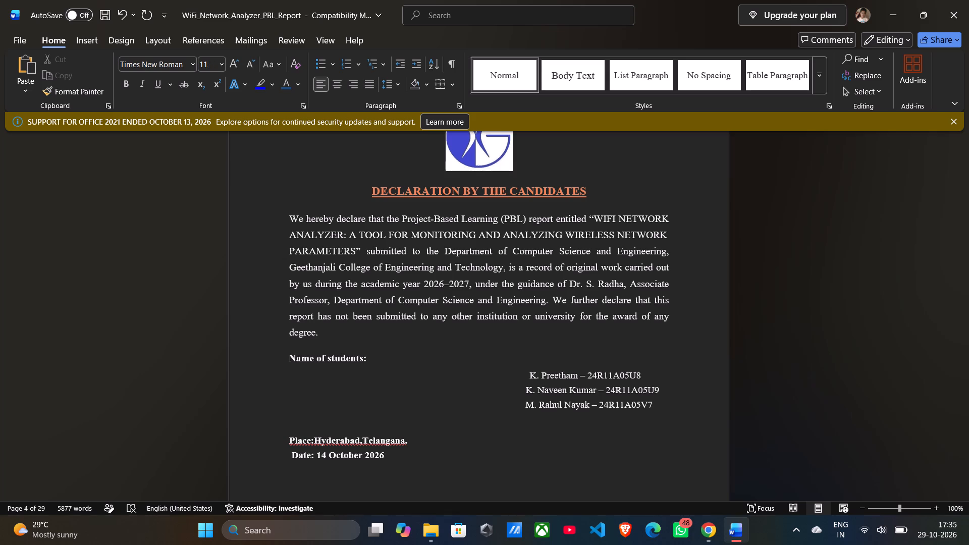
pyautogui.press('BackSpace')
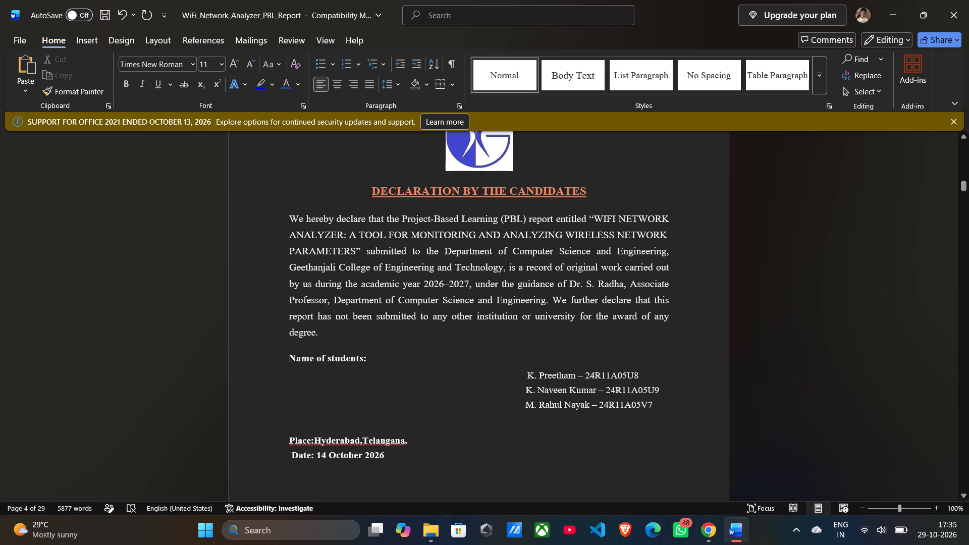
# Indent the "Name of students:" heading with spaces so that it sits just above the student entries.
pyautogui.click(282, 358)
pyautogui.press('space')
pyautogui.press('space')
pyautogui.press('space')
pyautogui.press('space')
pyautogui.press('space')
pyautogui.press('space')
pyautogui.press('space')
pyautogui.press('space')
pyautogui.press('space')
pyautogui.press('space')
pyautogui.press('space')
pyautogui.press('space')
pyautogui.press('space')
pyautogui.press('space')
pyautogui.press('space')
pyautogui.press('space')
pyautogui.press('space')
pyautogui.press('space')
pyautogui.press('space')
pyautogui.press('space')
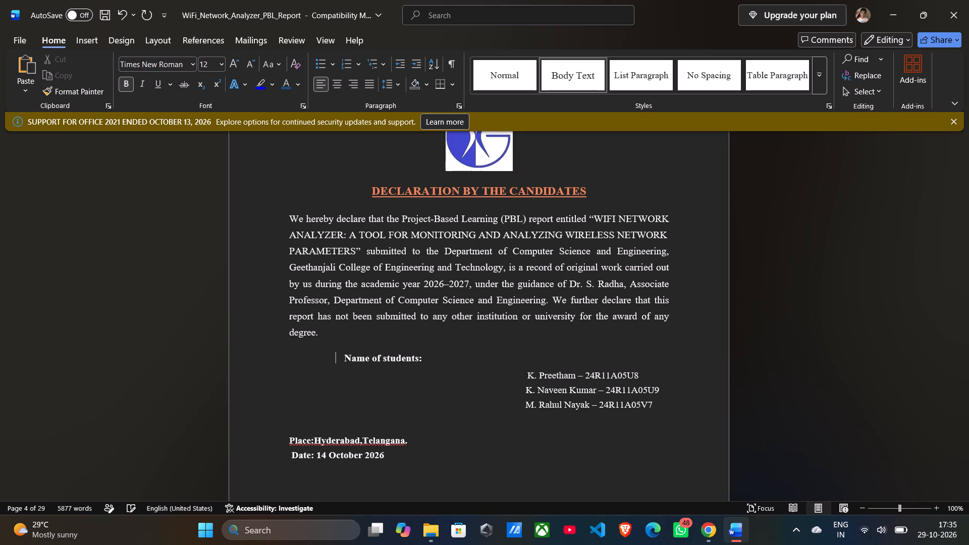
pyautogui.press('space')
pyautogui.press('space')
pyautogui.press('space')
pyautogui.press('space')
pyautogui.press('space')
pyautogui.press('space')
pyautogui.press('space')
pyautogui.press('space')
pyautogui.press('space')
pyautogui.press('space')
pyautogui.press('space')
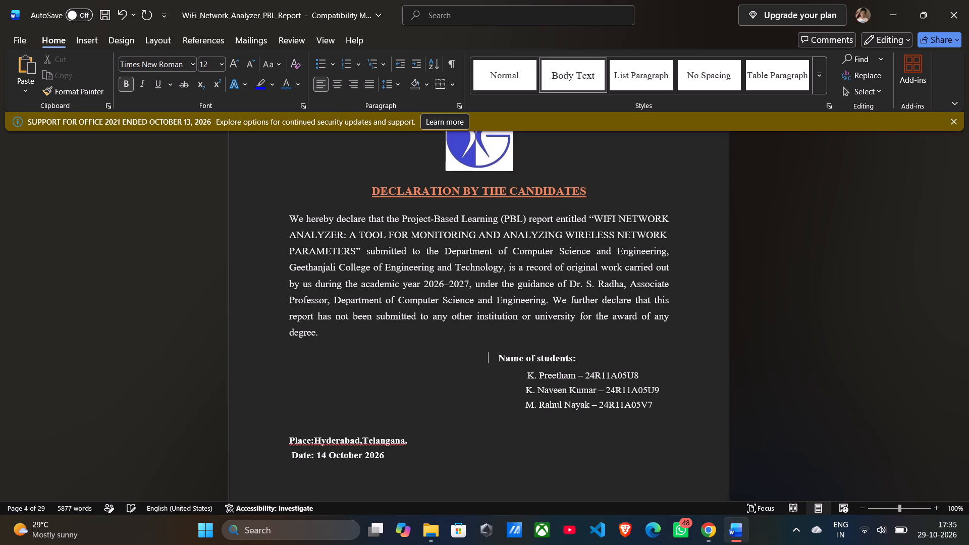
pyautogui.press('space')
pyautogui.press('space')
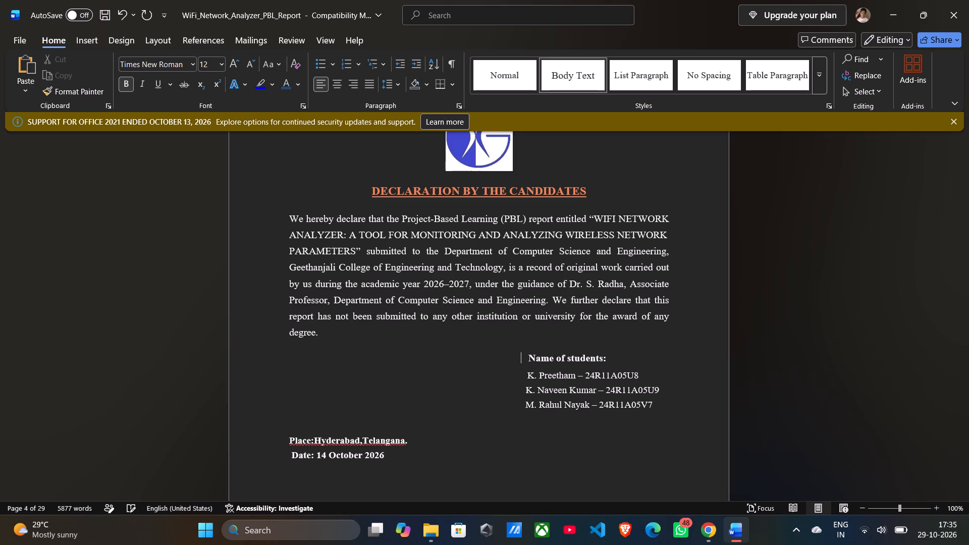
# Review the report's pages from the contents table through section 8.4, checking the converted text, diagram and code formatting.
pyautogui.scroll(-4, 421, 443)
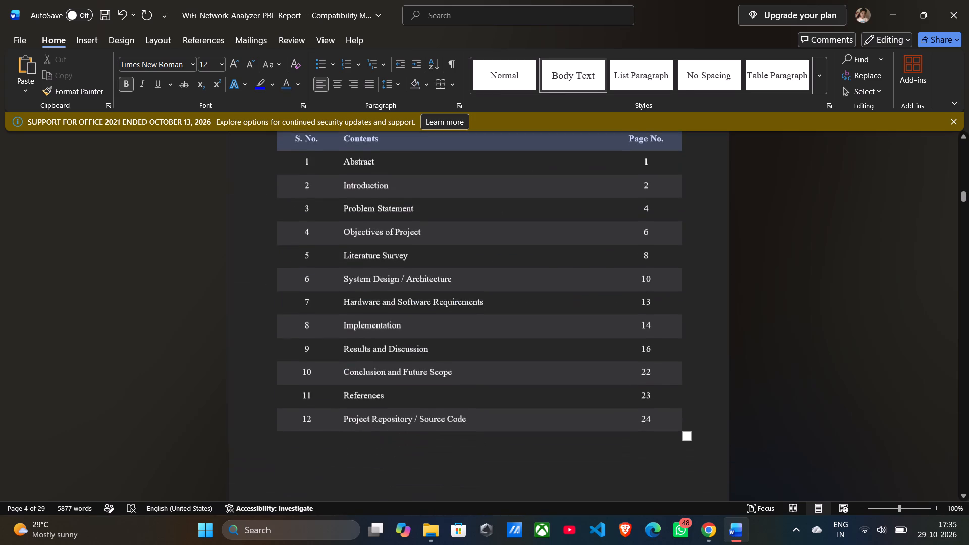
pyautogui.scroll(-2, 421, 443)
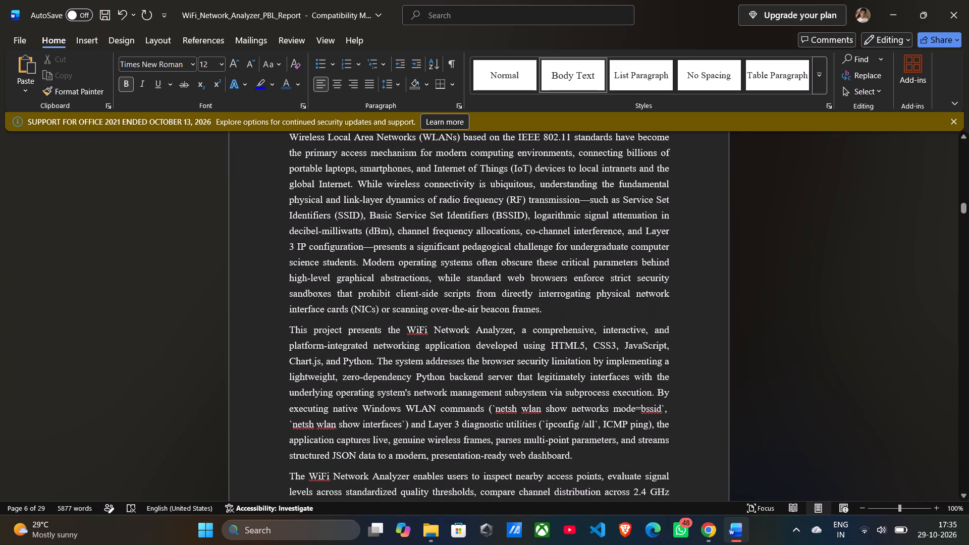
pyautogui.scroll(-2, 467, 397)
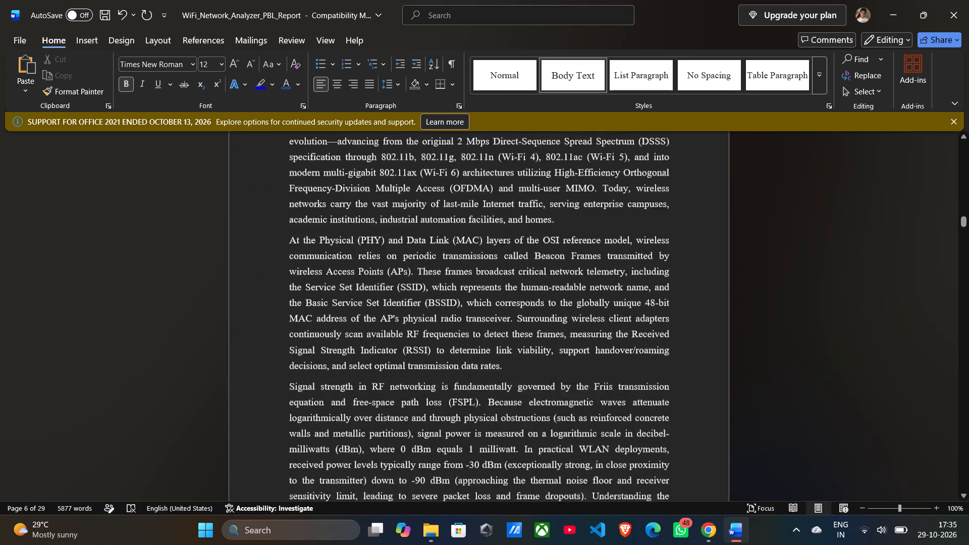
pyautogui.scroll(-3, 467, 397)
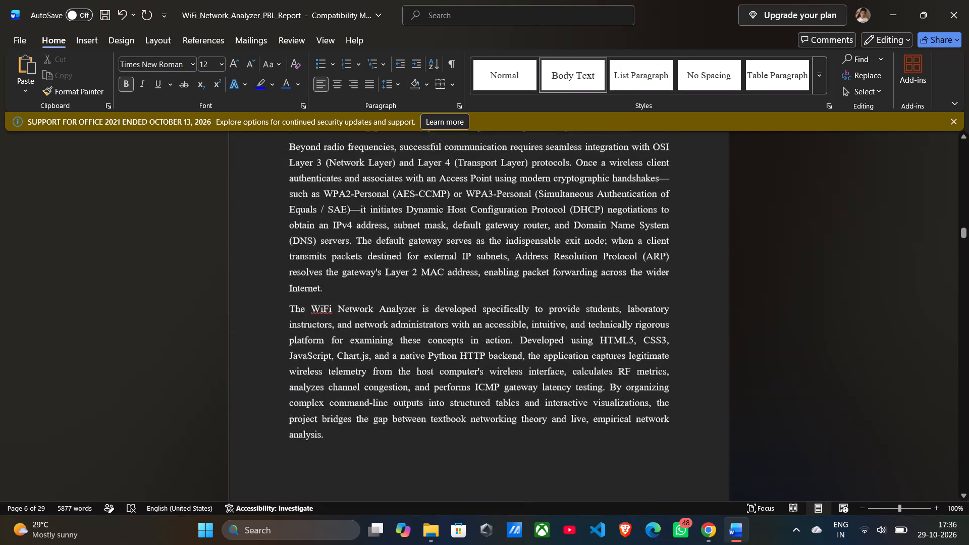
pyautogui.scroll(-3, 467, 397)
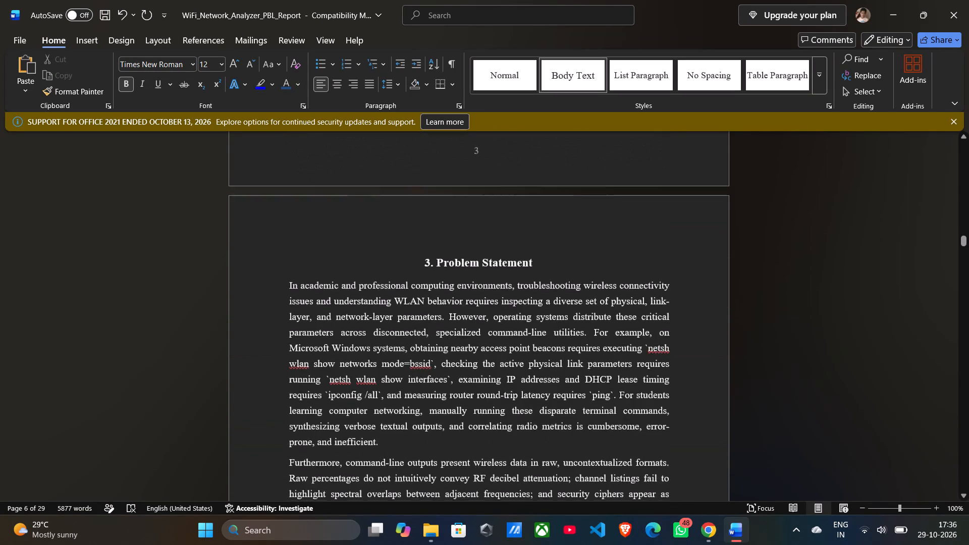
pyautogui.scroll(-2, 467, 397)
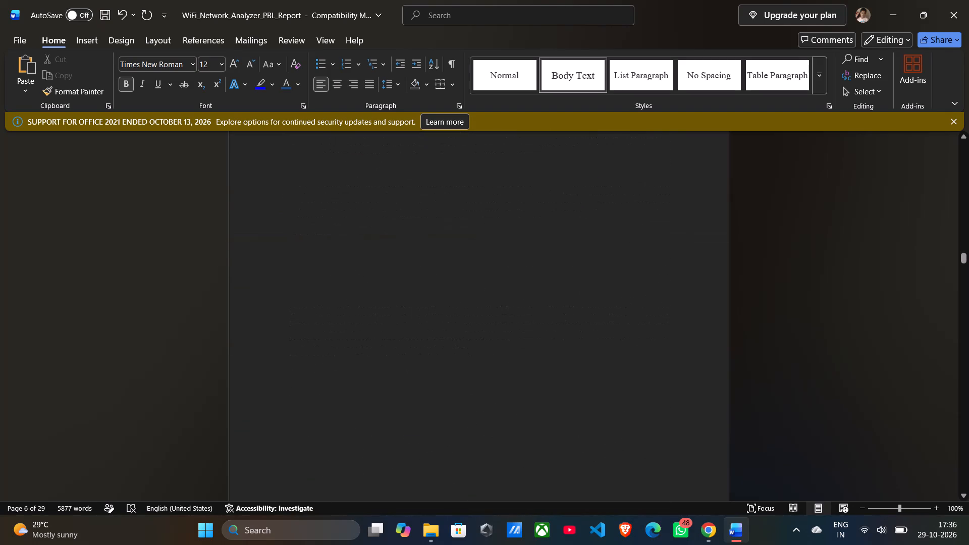
pyautogui.scroll(-2, 467, 397)
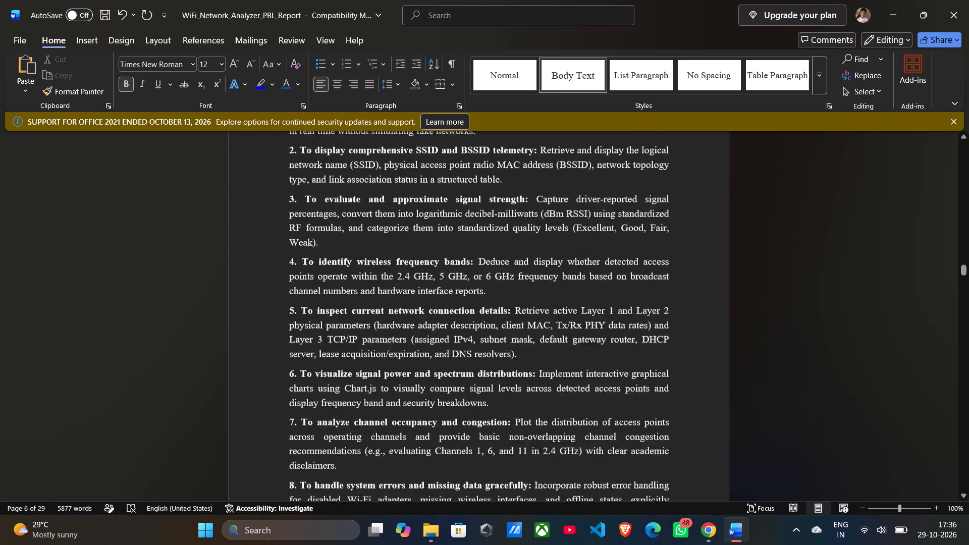
pyautogui.scroll(-6, 467, 397)
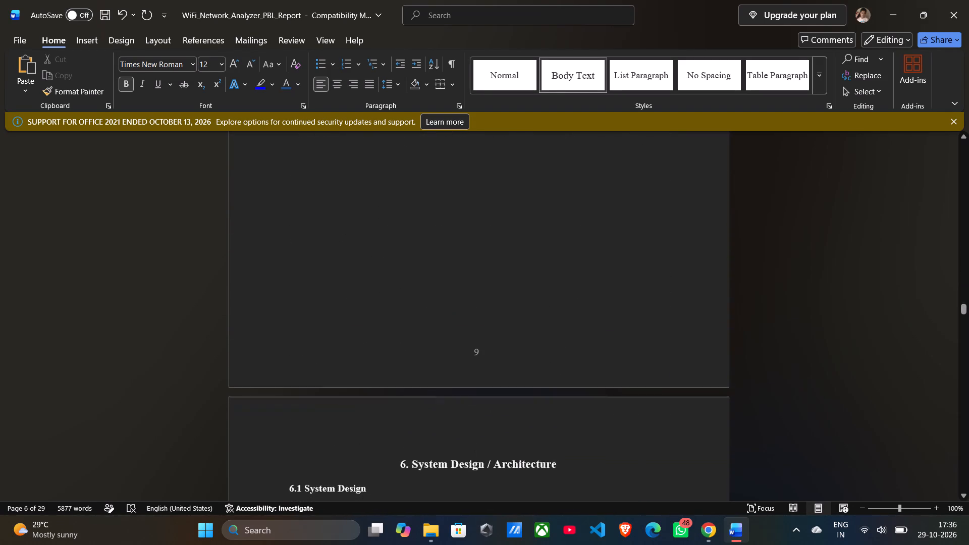
pyautogui.scroll(-2, 467, 397)
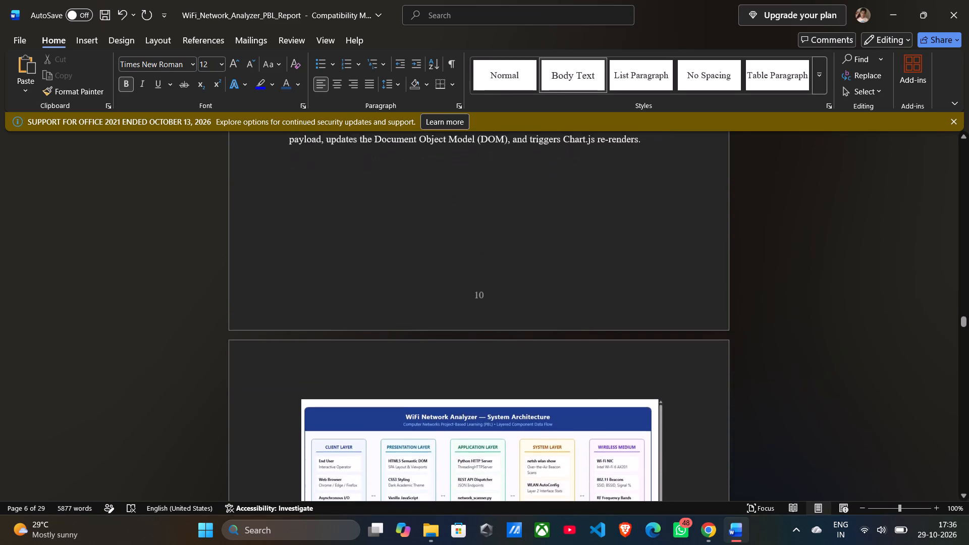
pyautogui.scroll(-3, 467, 397)
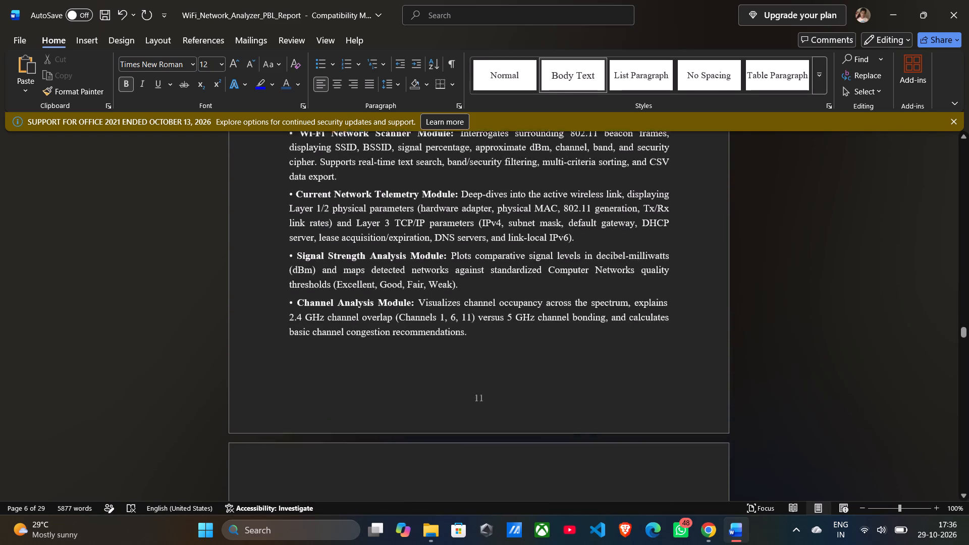
pyautogui.scroll(-3, 467, 397)
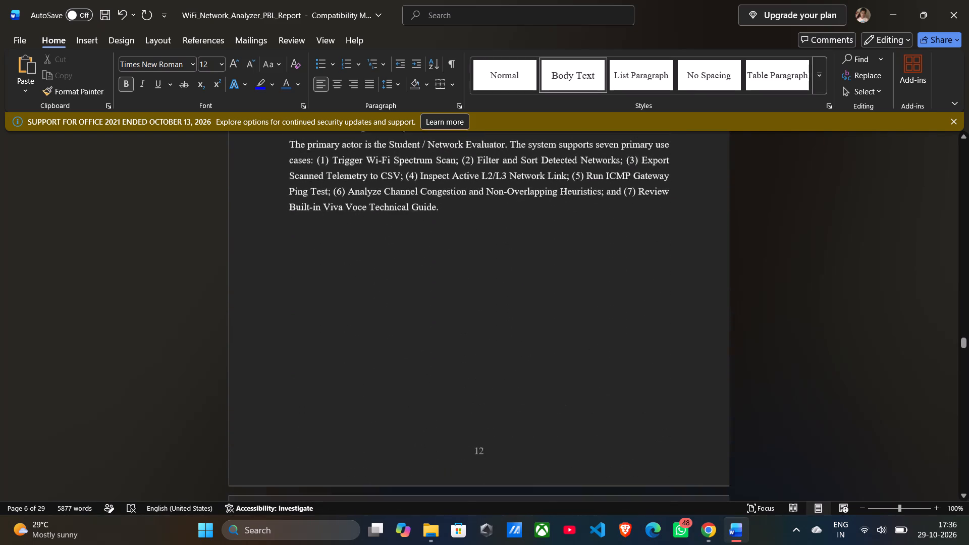
pyautogui.scroll(-2, 467, 397)
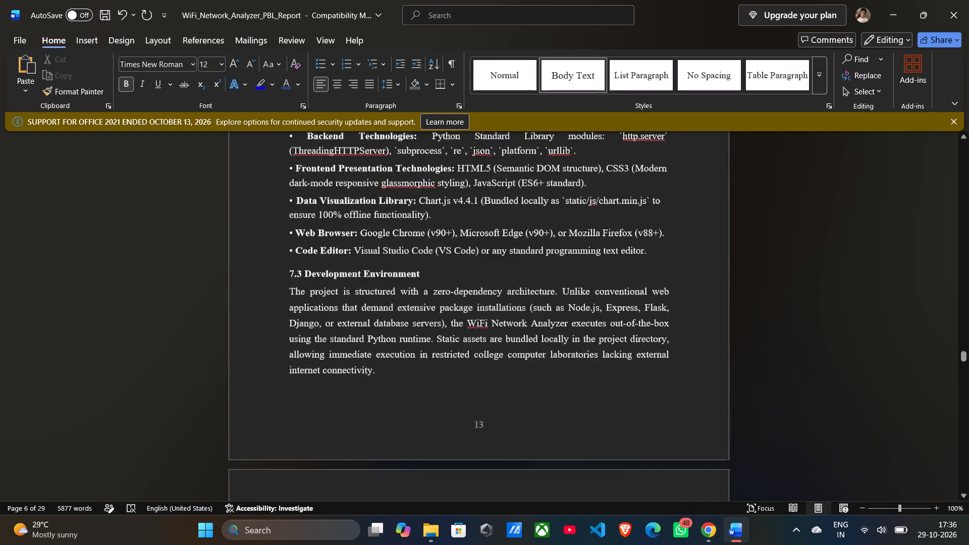
pyautogui.scroll(-2, 467, 397)
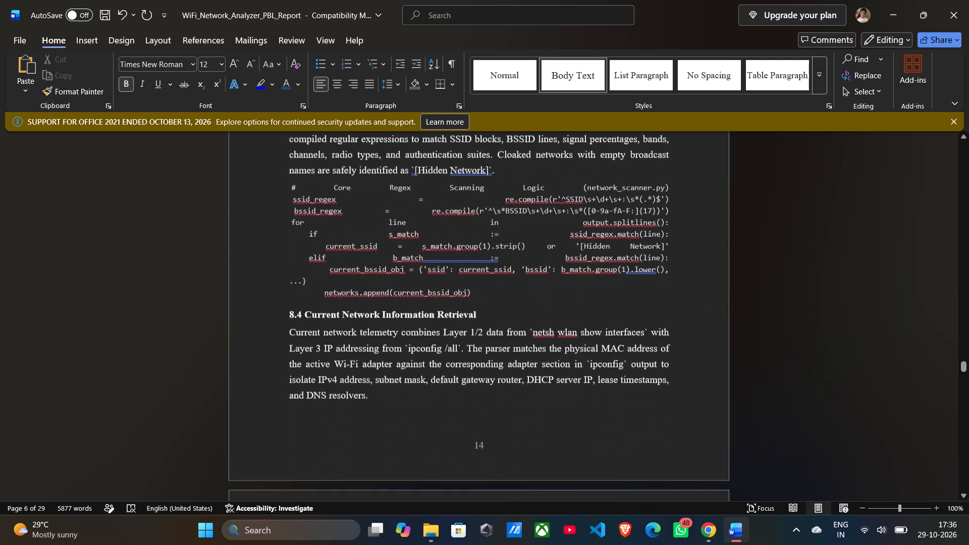
# Delete the "Core Regex Scanning Logic (network_scanner.py)" code block under section 8.3 Wi-Fi Network Scanning Logic.
pyautogui.scroll(1, 460, 330)
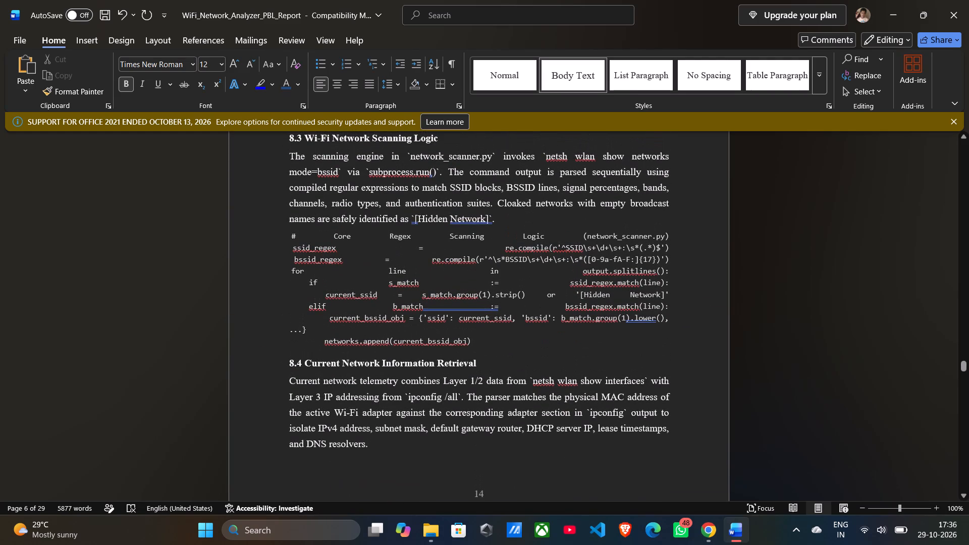
pyautogui.moveTo(479, 340); pyautogui.dragTo(290, 237)
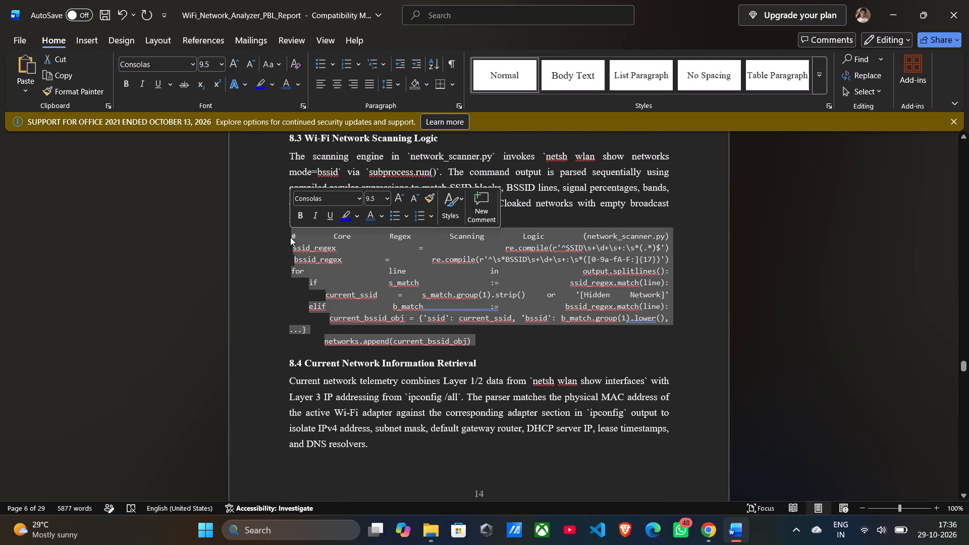
pyautogui.press('BackSpace')
# Review the remaining pages from section 8.5 to the project directory structure and GitHub repository link on the last page.
pyautogui.scroll(-2, 340, 318)
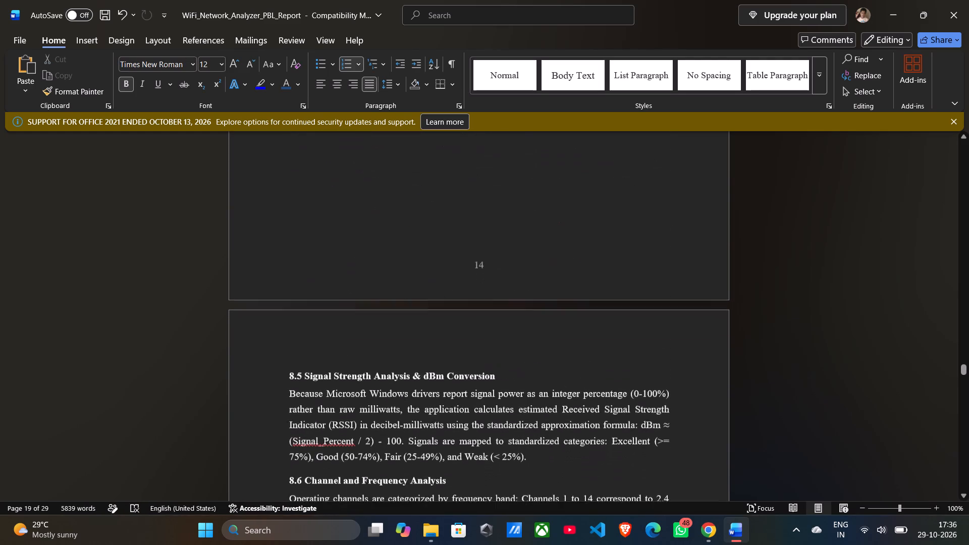
pyautogui.scroll(-4, 340, 318)
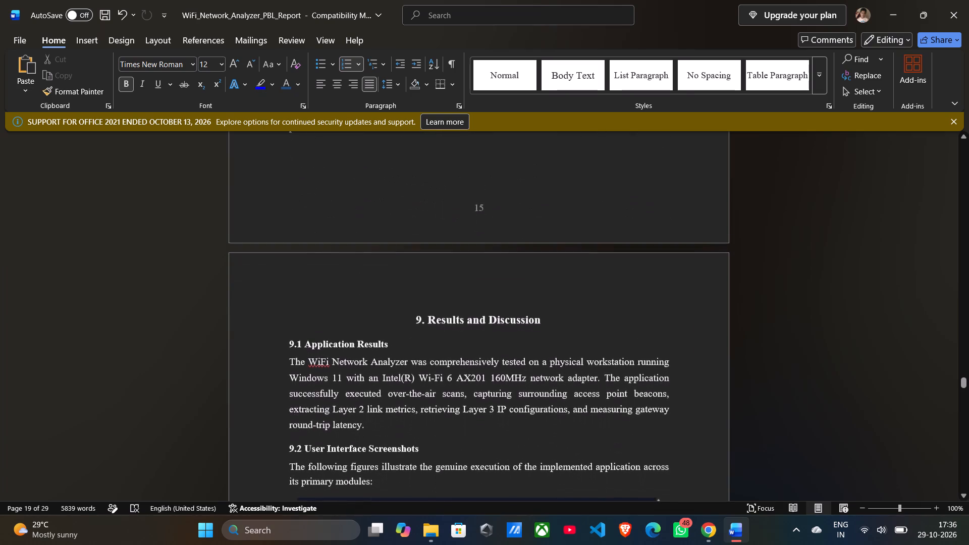
pyautogui.scroll(-4, 340, 318)
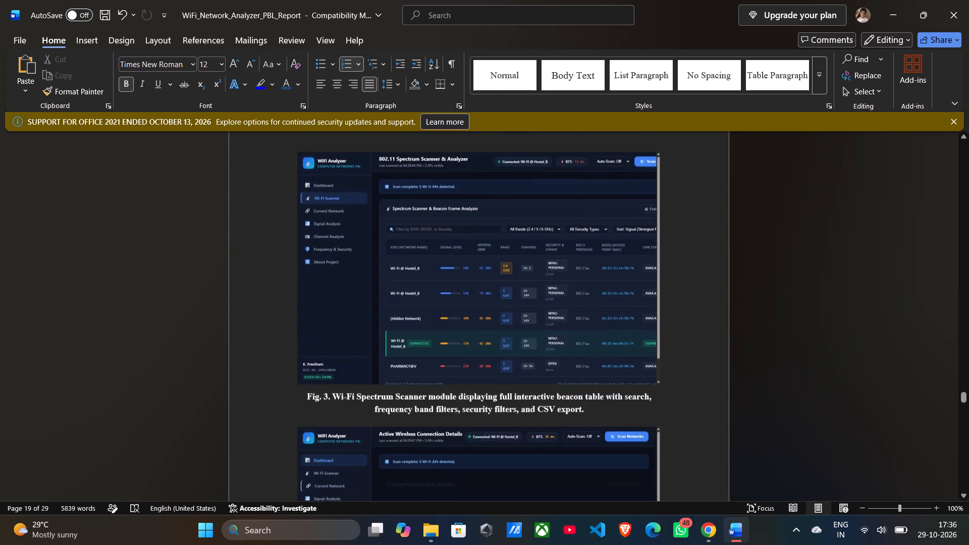
pyautogui.scroll(-4, 340, 318)
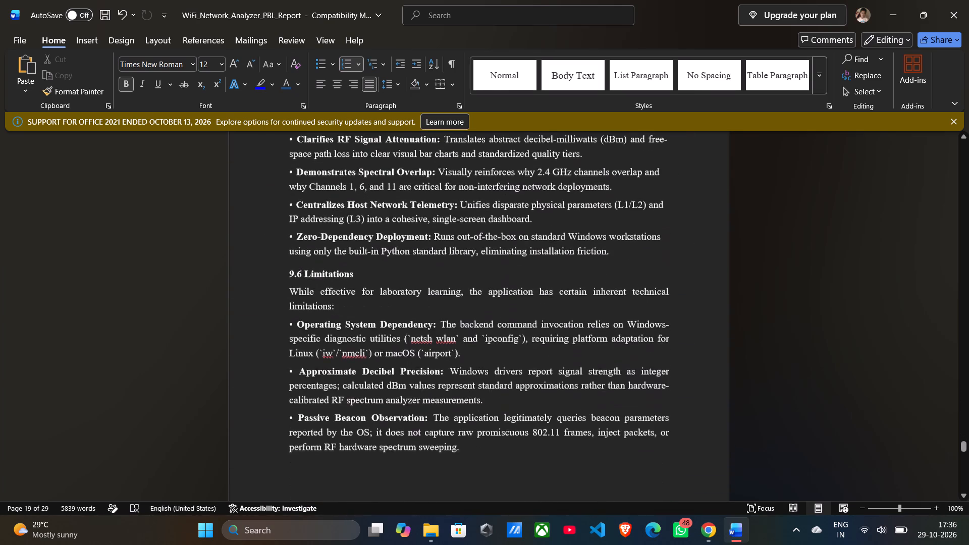
pyautogui.scroll(-5, 340, 318)
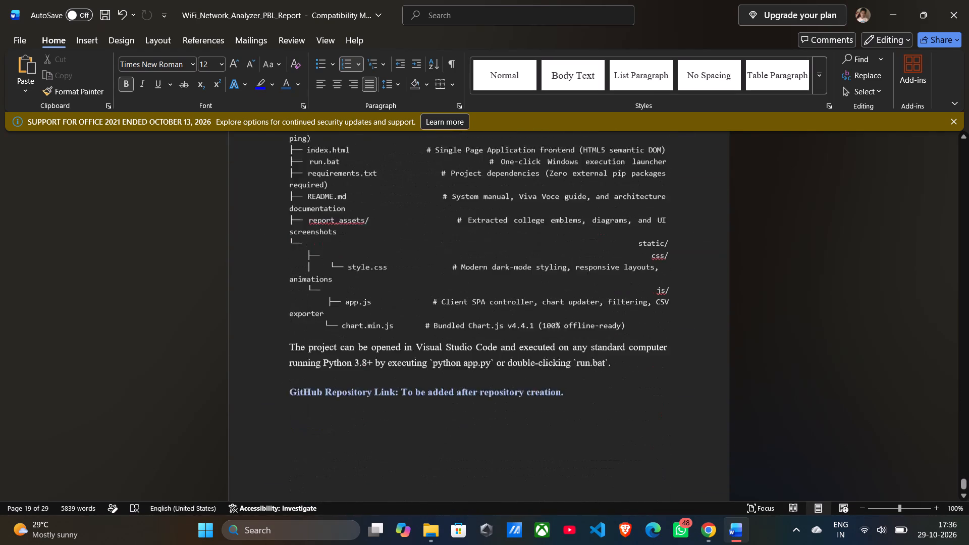
pyautogui.scroll(-1, 340, 318)
pyautogui.rightClick(340, 318)
pyautogui.scroll(3, 340, 318)
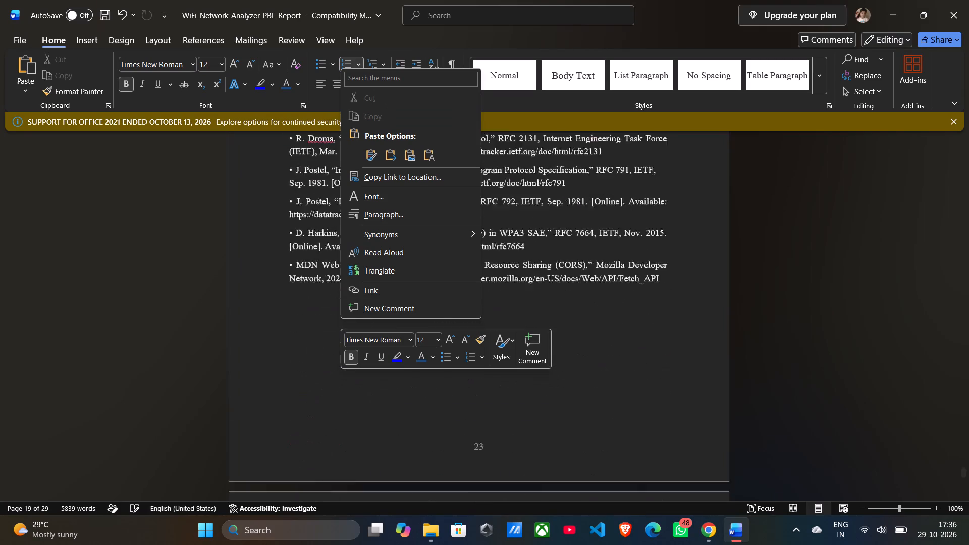
pyautogui.click(308, 356)
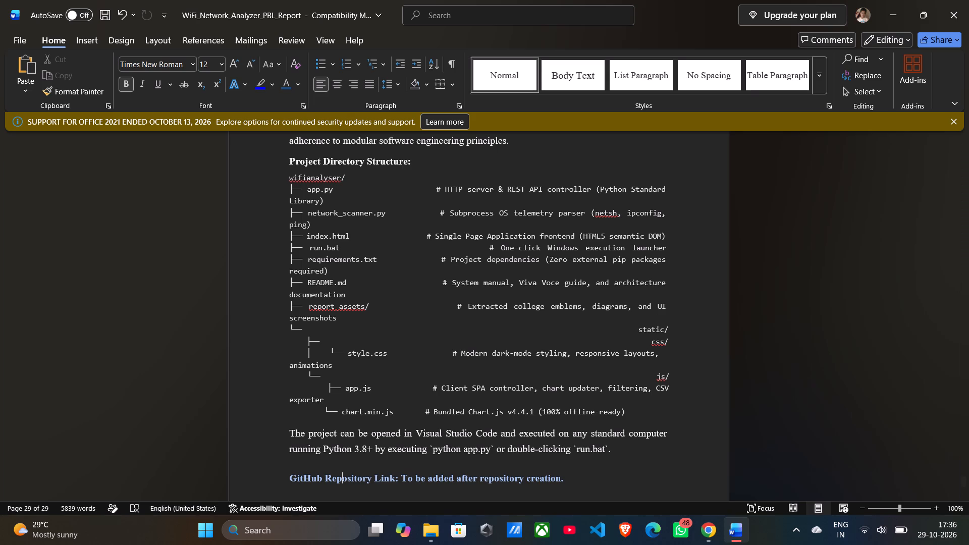
pyautogui.scroll(-4, 312, 351)
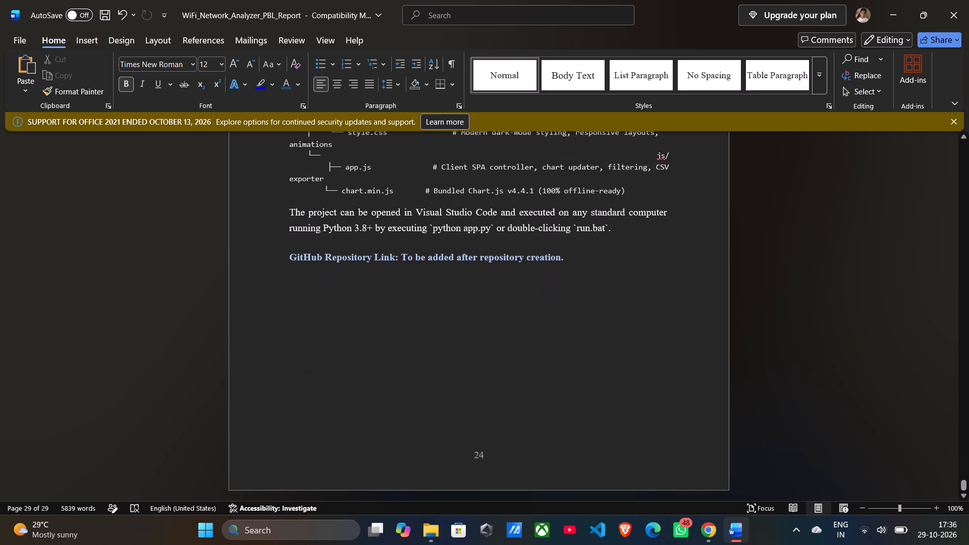
# Review the report from the GitHub repository link on the last page back to the cover page.
pyautogui.scroll(-3, 373, 342)
pyautogui.scroll(5, 373, 342)
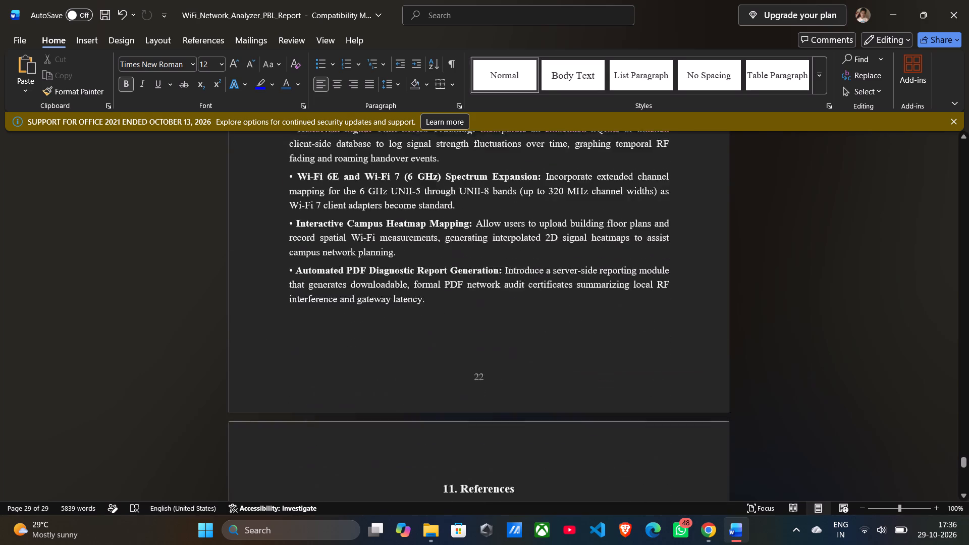
pyautogui.scroll(17, 373, 342)
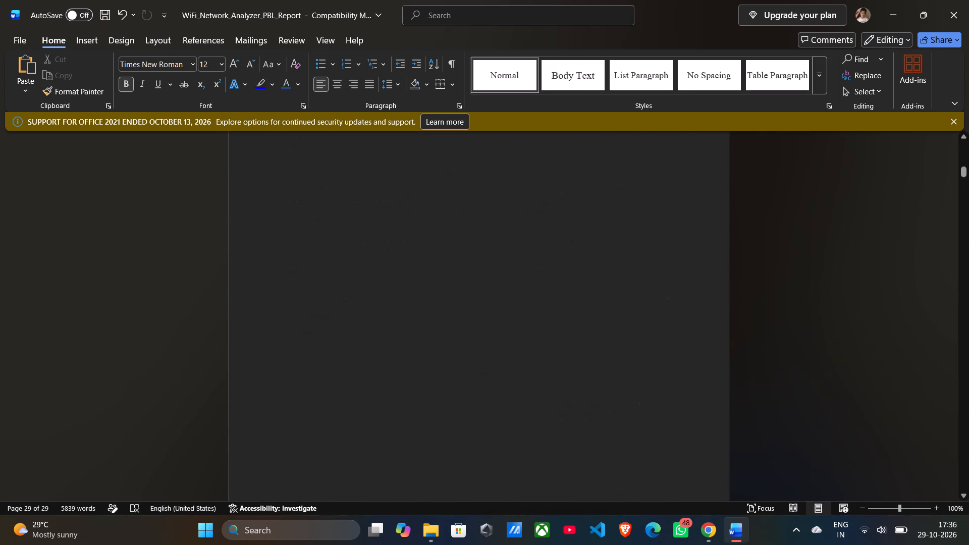
pyautogui.scroll(10, 373, 342)
pyautogui.scroll(-1, 302, 257)
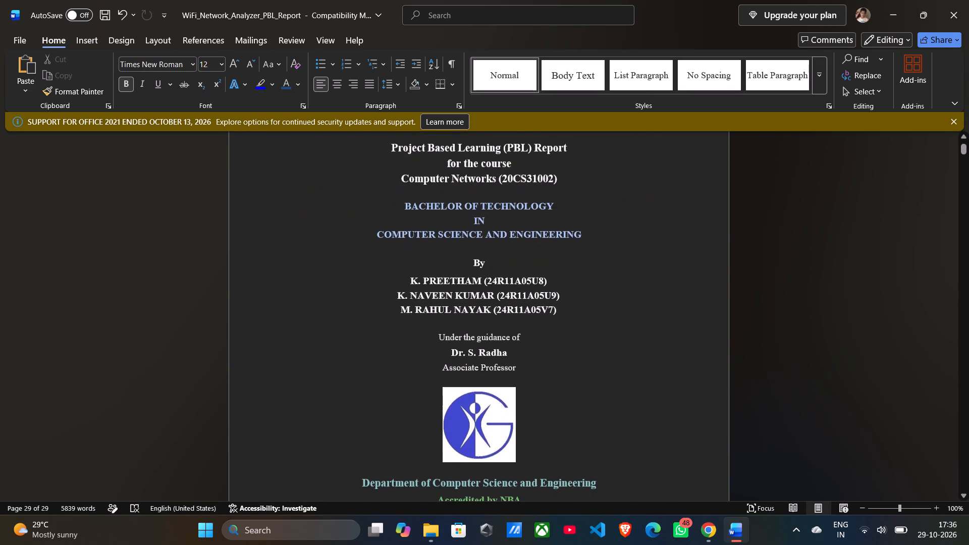
pyautogui.rightClick(302, 257)
pyautogui.click(249, 278)
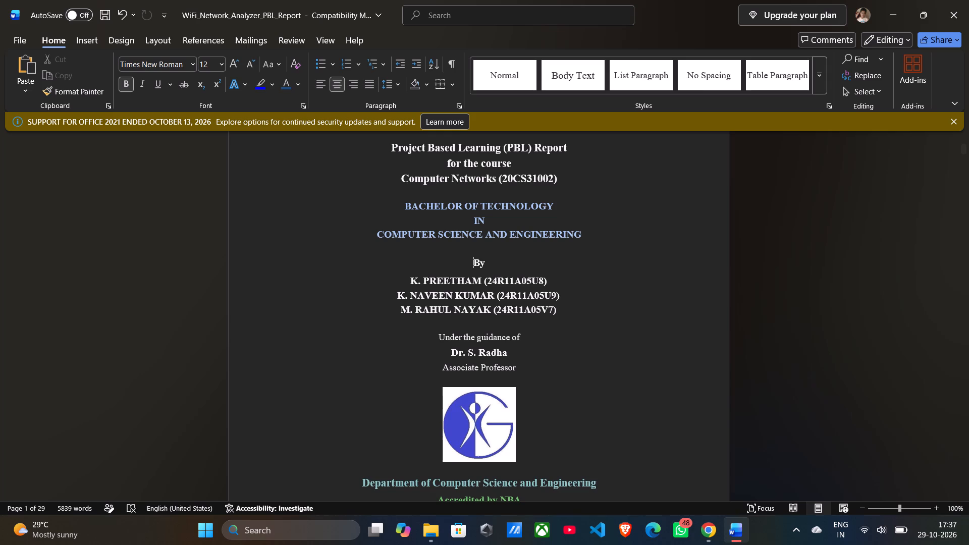
pyautogui.scroll(-1, 474, 331)
pyautogui.scroll(1, 579, 281)
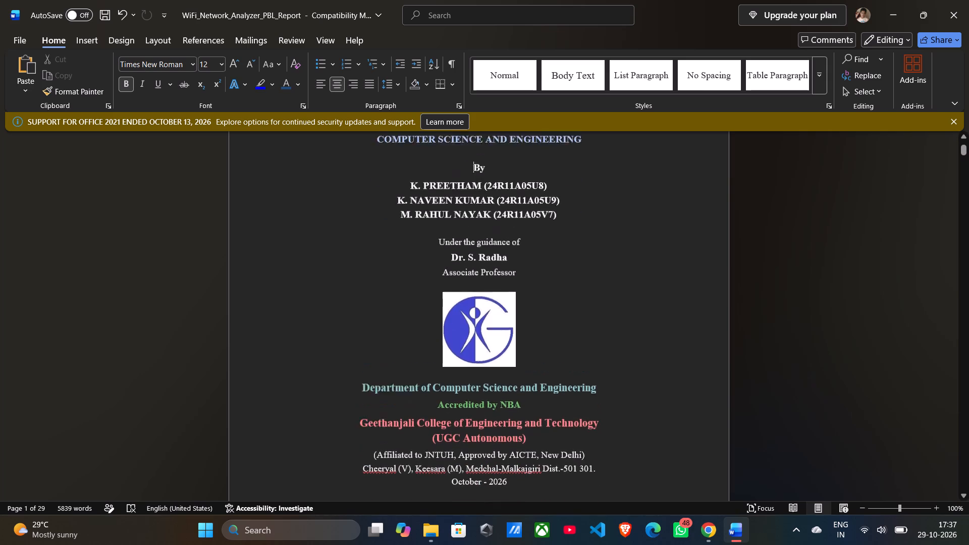
pyautogui.scroll(2, 579, 281)
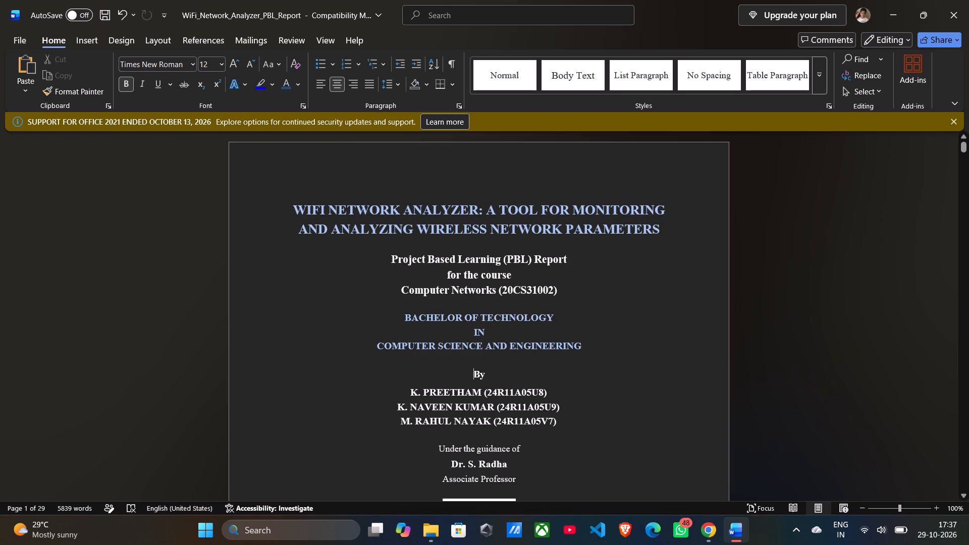
# Skim the whole report between the cover page and the last page, returning to the certificate page near the front.
pyautogui.moveTo(966, 147); pyautogui.dragTo(940, 434)
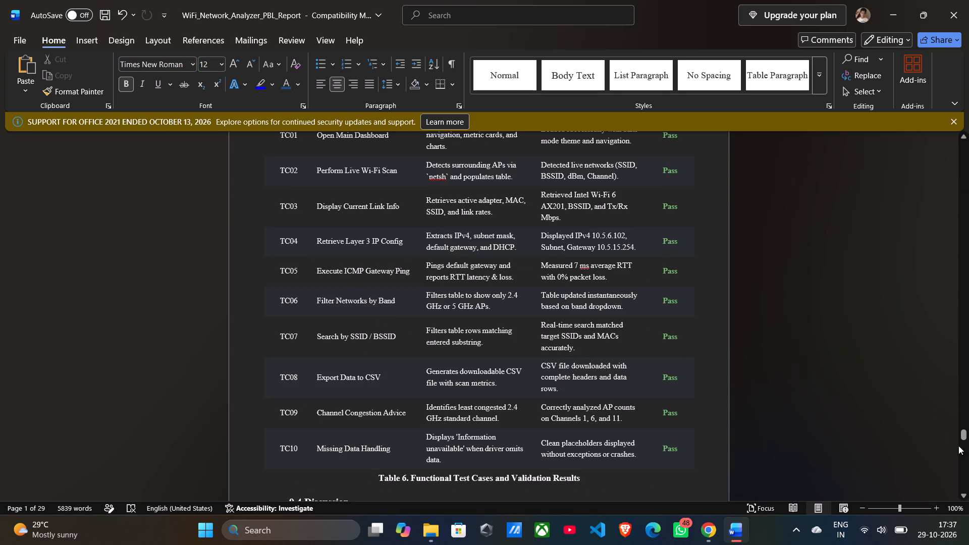
pyautogui.moveTo(967, 433); pyautogui.dragTo(967, 504)
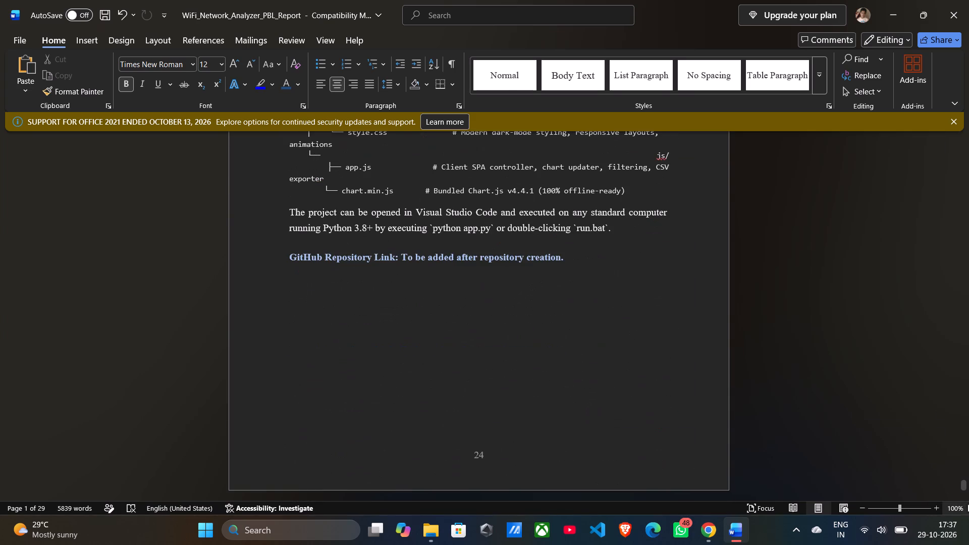
pyautogui.scroll(9, 853, 425)
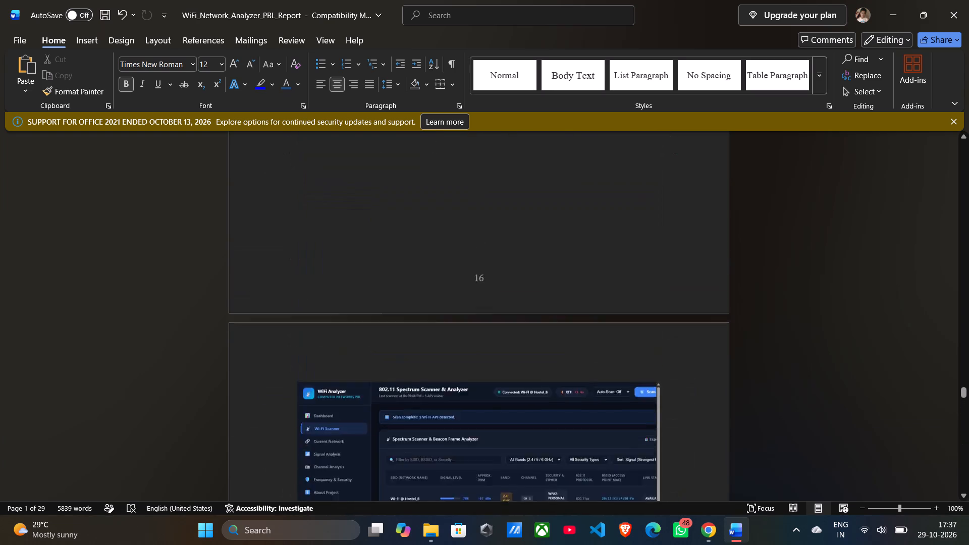
pyautogui.scroll(18, 853, 425)
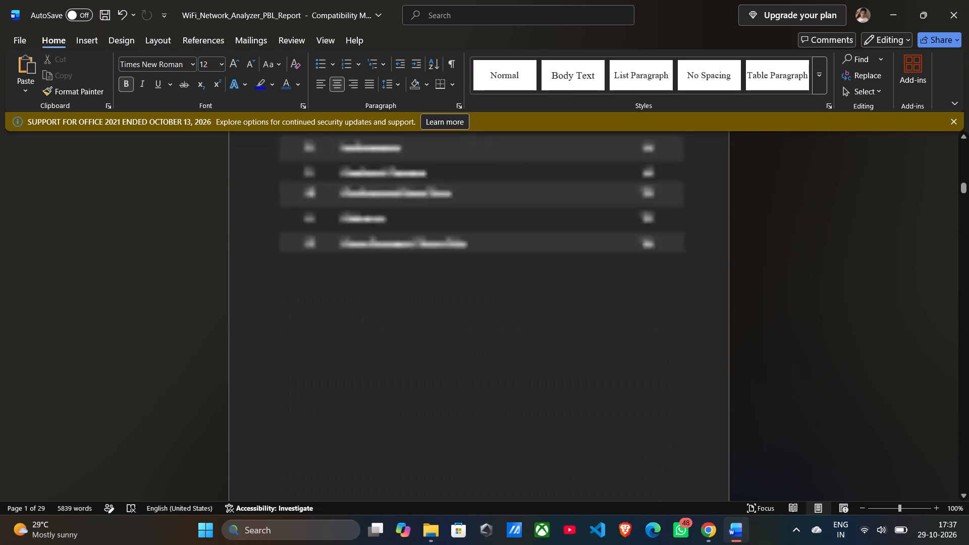
pyautogui.scroll(4, 853, 425)
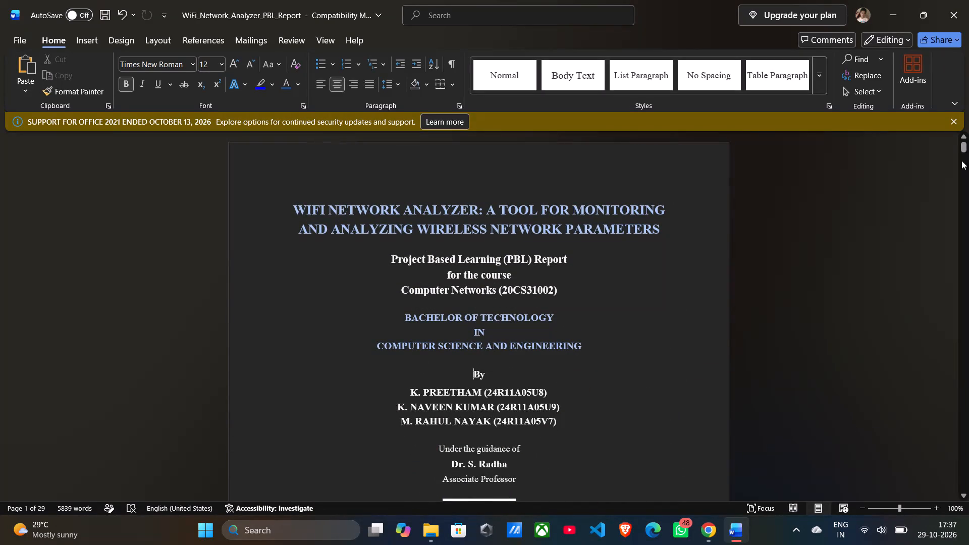
pyautogui.moveTo(962, 146); pyautogui.dragTo(965, 544)
pyautogui.scroll(2, 886, 316)
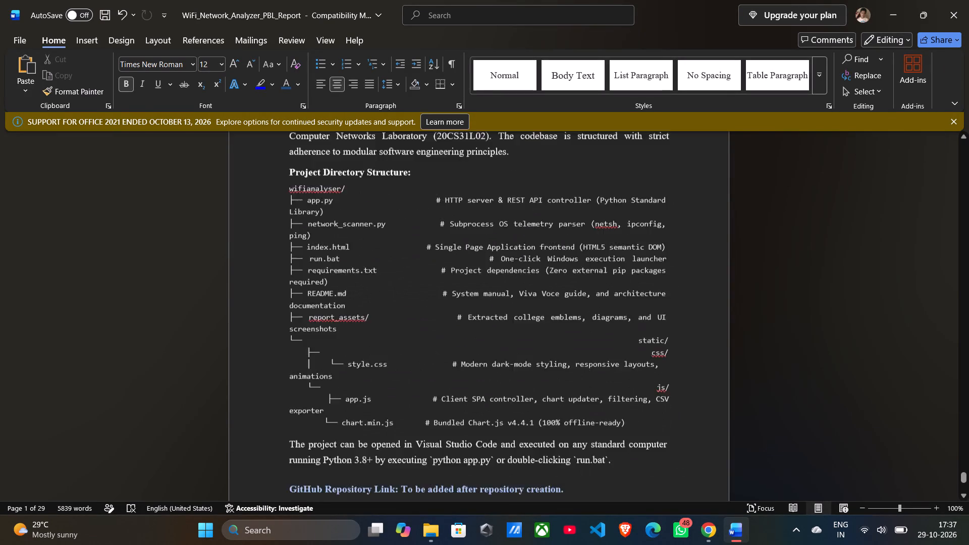
pyautogui.scroll(16, 886, 316)
pyautogui.scroll(14, 886, 316)
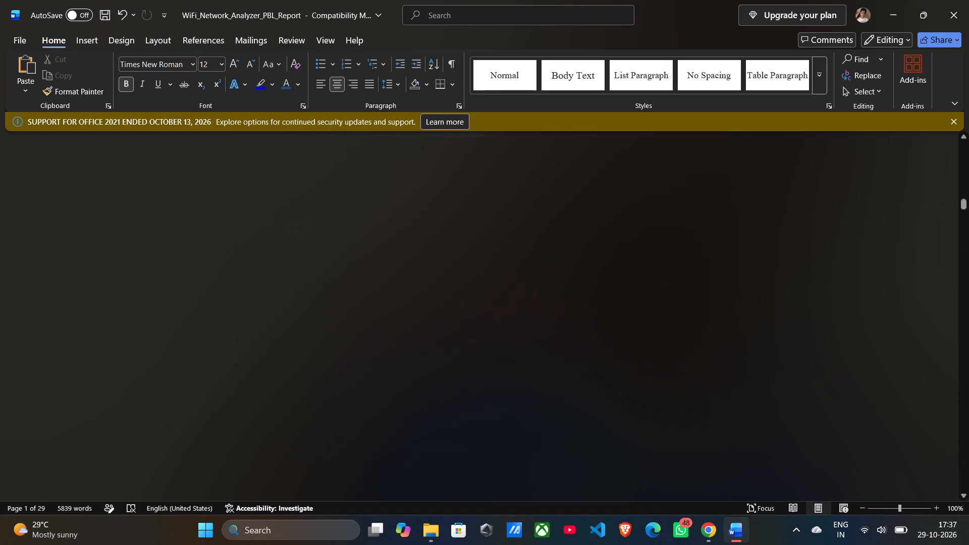
pyautogui.scroll(10, 886, 316)
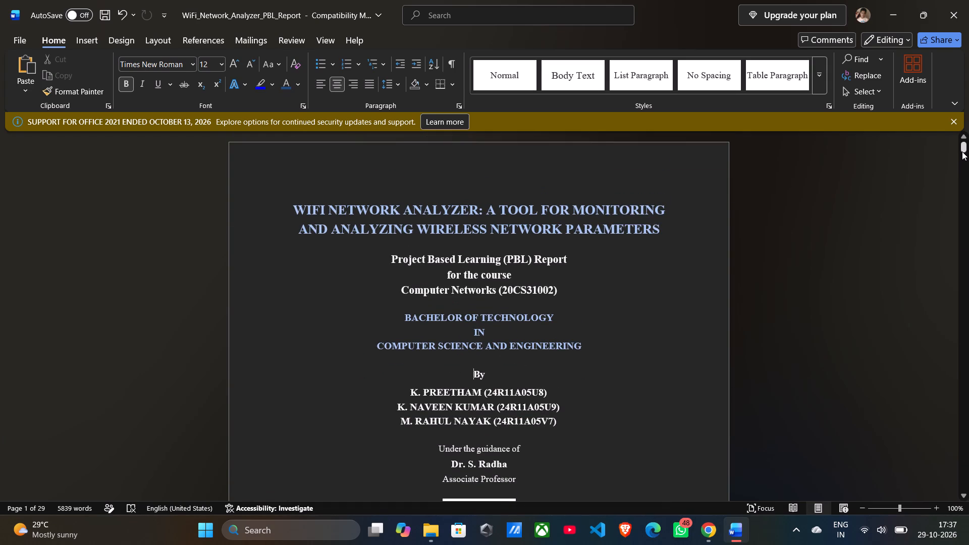
pyautogui.moveTo(965, 146); pyautogui.dragTo(966, 156)
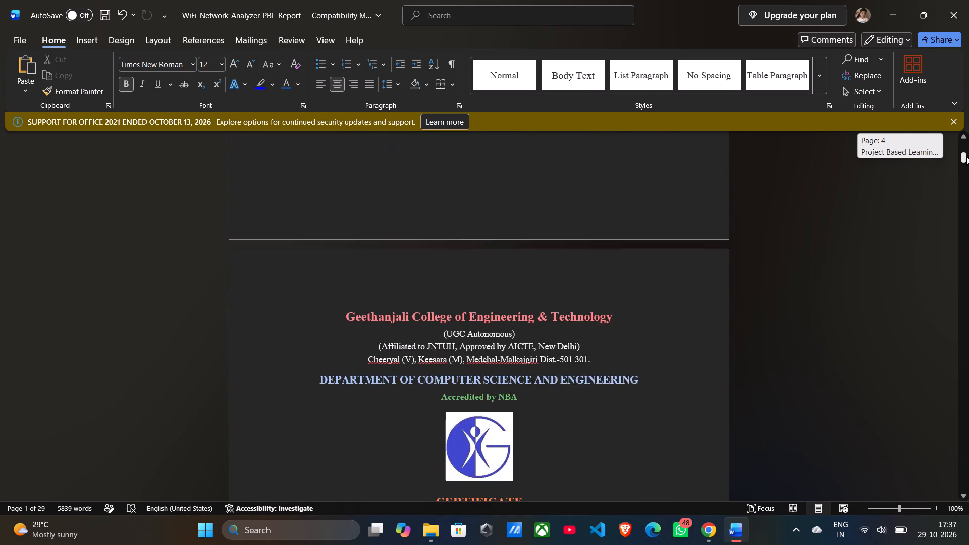
# Look over the cover and certificate pages, skim the opening chapter pages, and return to the candidates' declaration page.
pyautogui.moveTo(966, 156); pyautogui.dragTo(966, 159)
pyautogui.scroll(1, 842, 212)
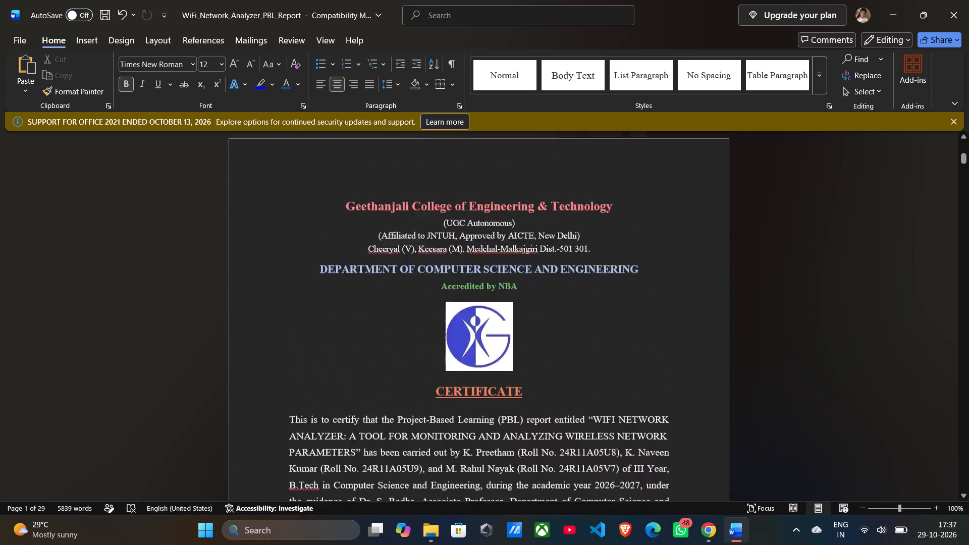
pyautogui.scroll(1, 842, 212)
pyautogui.scroll(6, 578, 248)
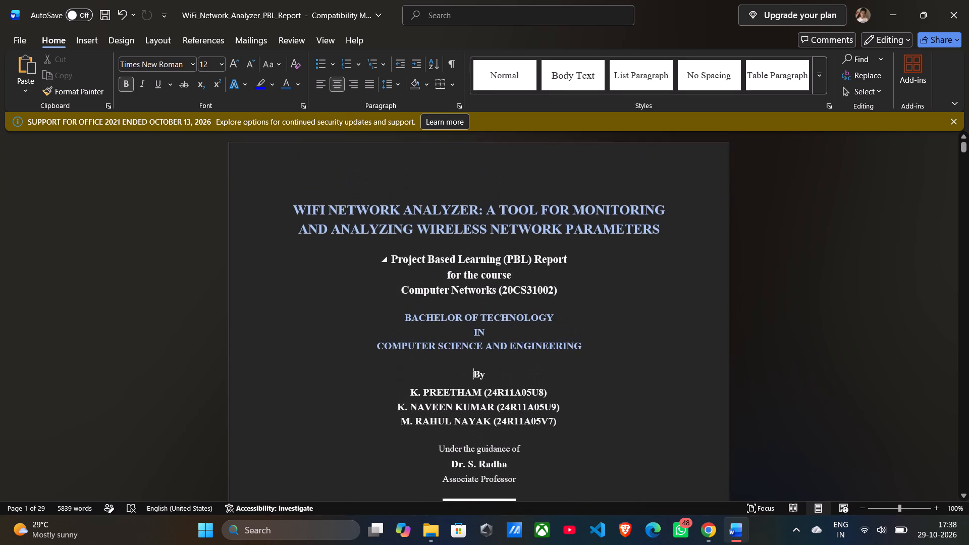
pyautogui.scroll(8, 578, 248)
pyautogui.scroll(-3, 592, 265)
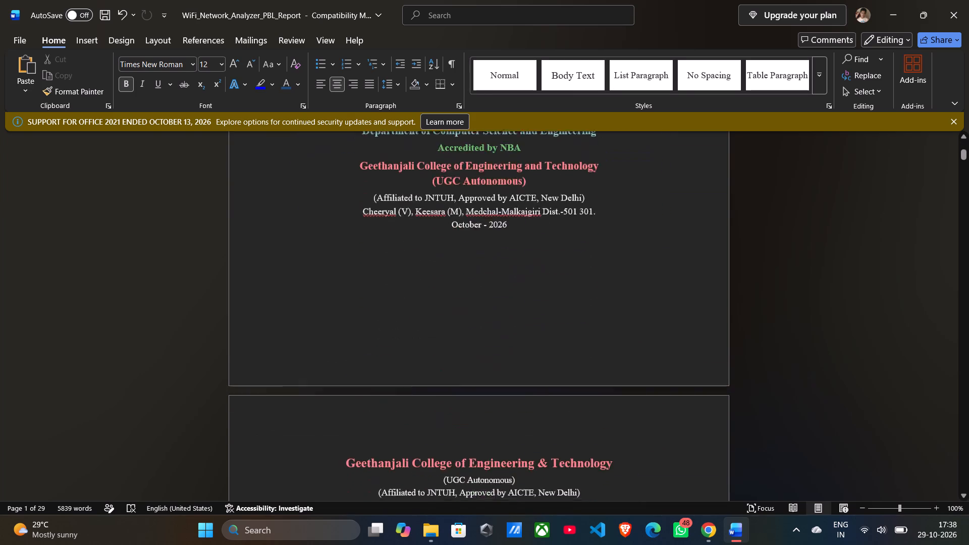
pyautogui.scroll(-3, 592, 265)
pyautogui.scroll(1, 517, 216)
pyautogui.scroll(-7, 517, 216)
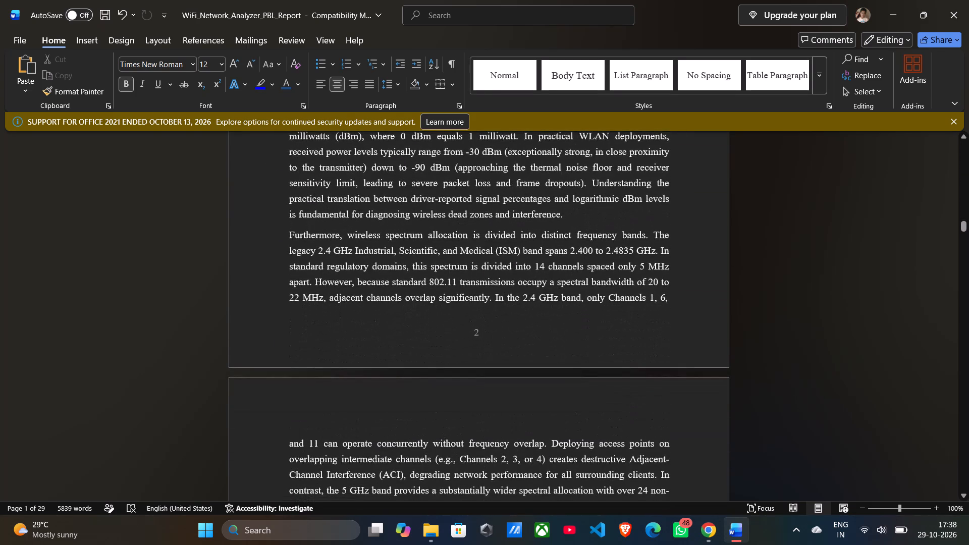
pyautogui.scroll(17, 570, 306)
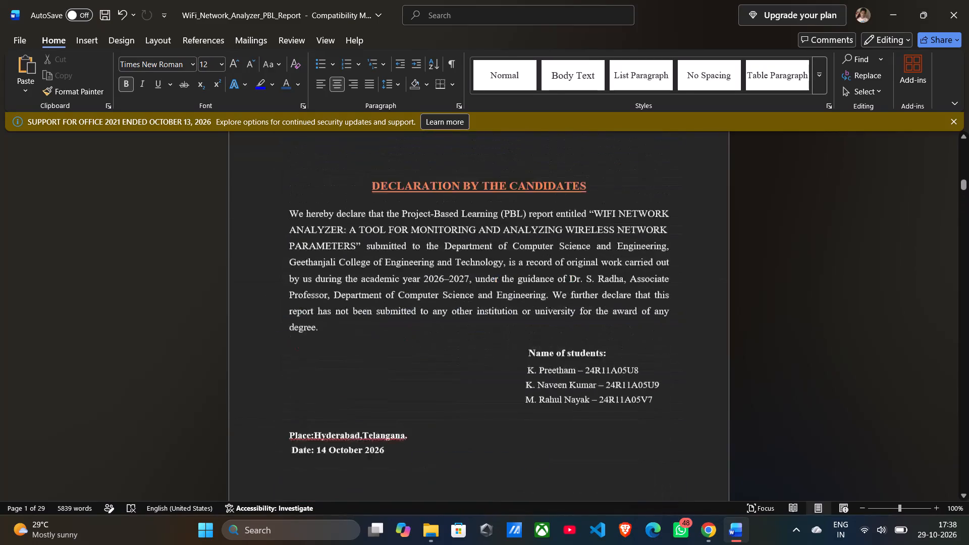
# Save a copy of the report in the Downloads folder as WiFi_Network_Analyzer_PBL_Report11, a Word Document upgraded to the newest file format.
pyautogui.click(24, 37)
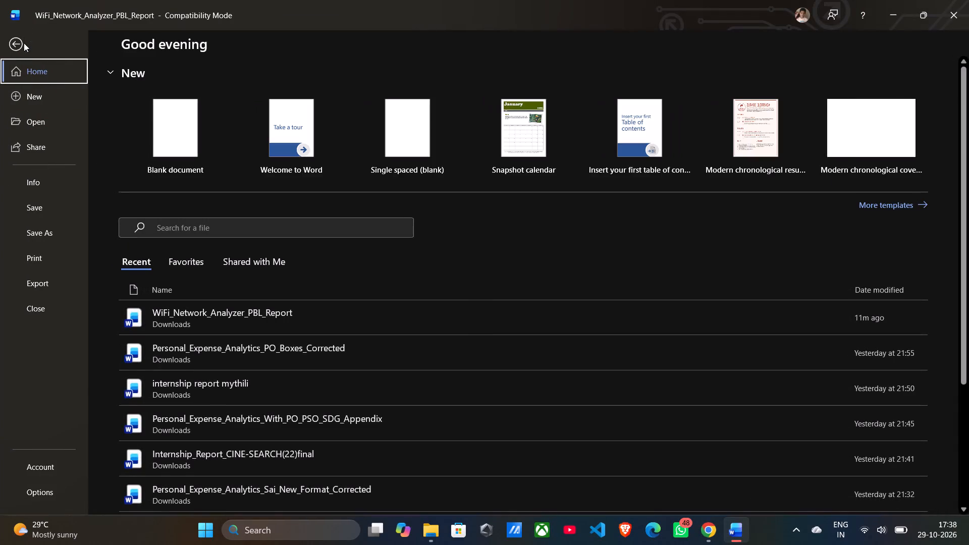
pyautogui.click(45, 228)
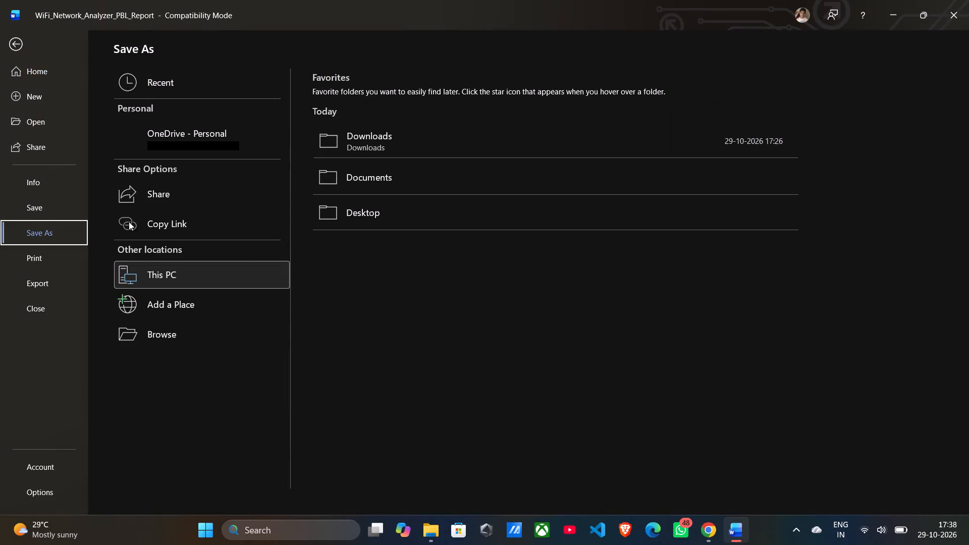
pyautogui.click(188, 263)
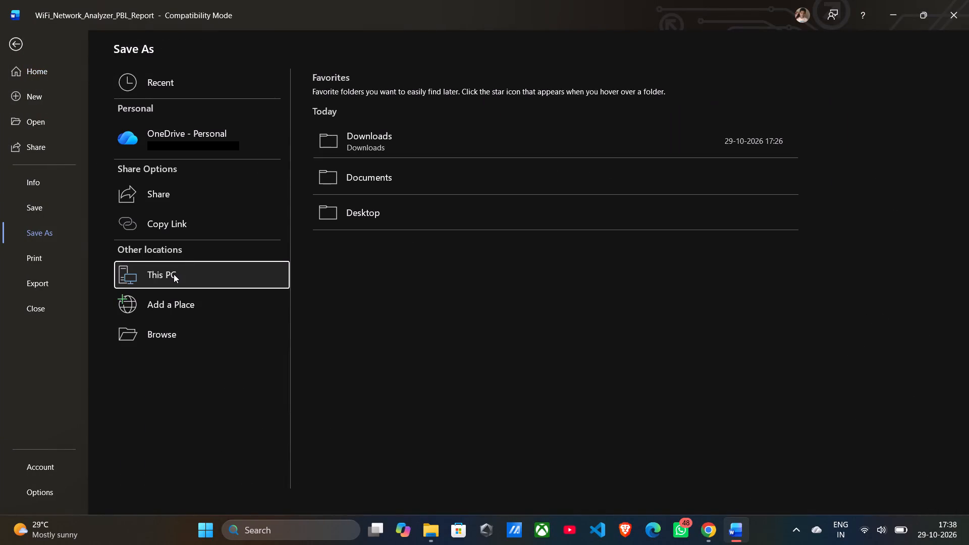
pyautogui.click(174, 274)
pyautogui.click(388, 153)
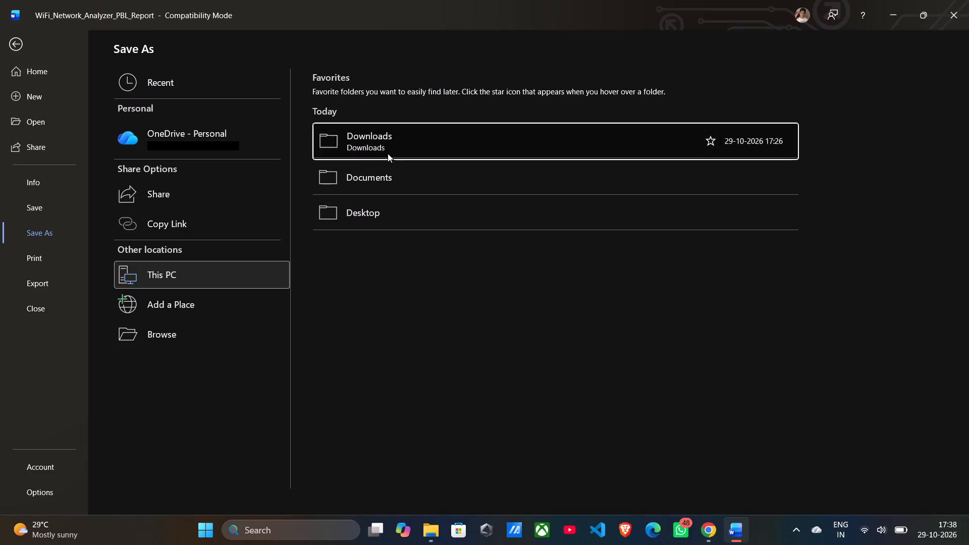
pyautogui.click(237, 210)
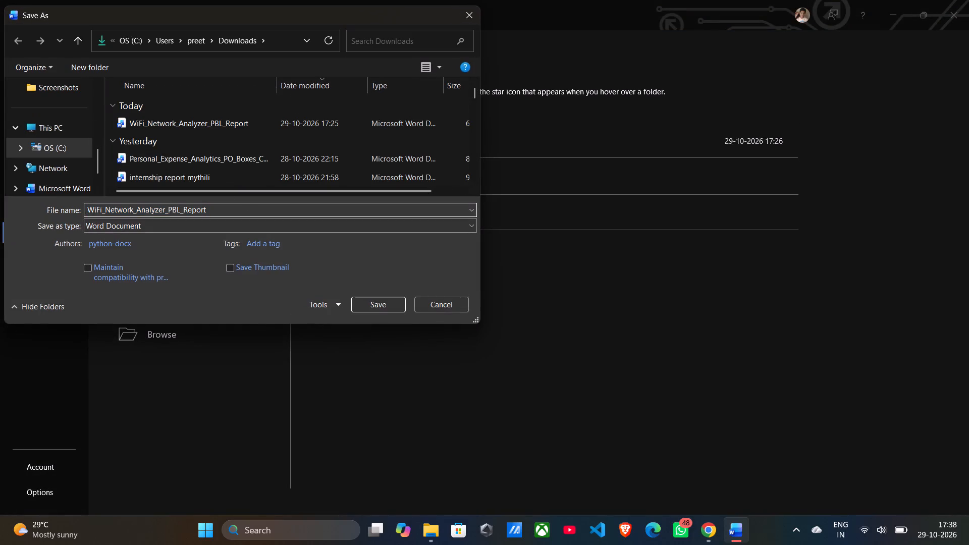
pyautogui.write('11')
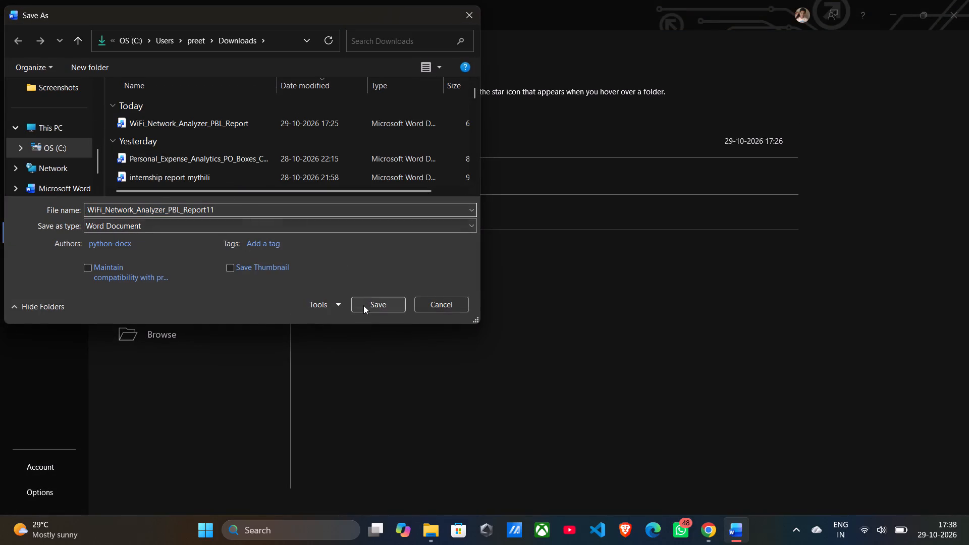
pyautogui.click(364, 306)
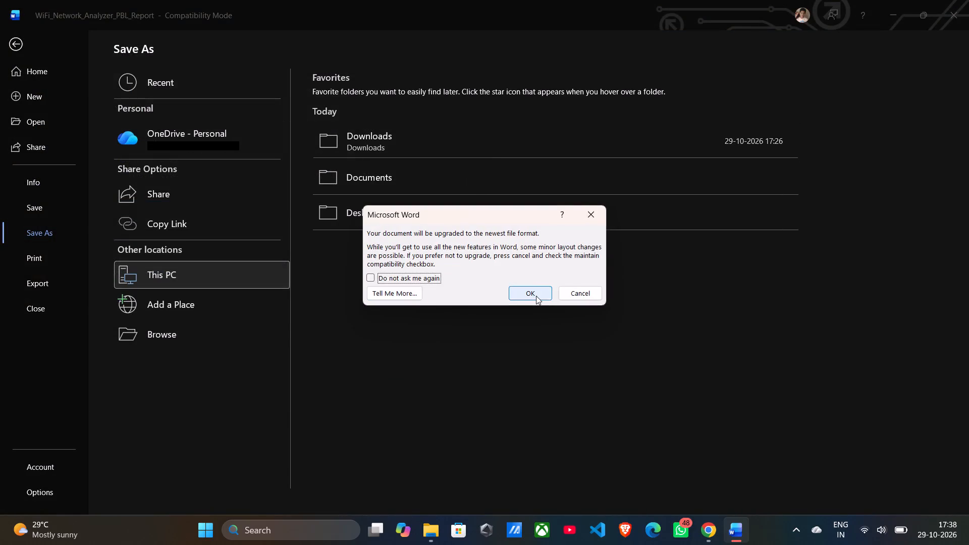
pyautogui.click(536, 296)
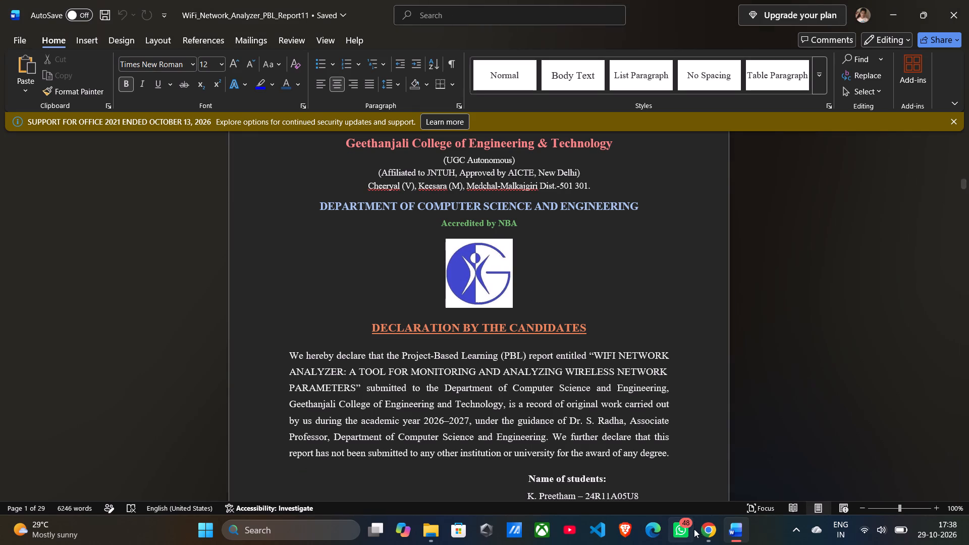
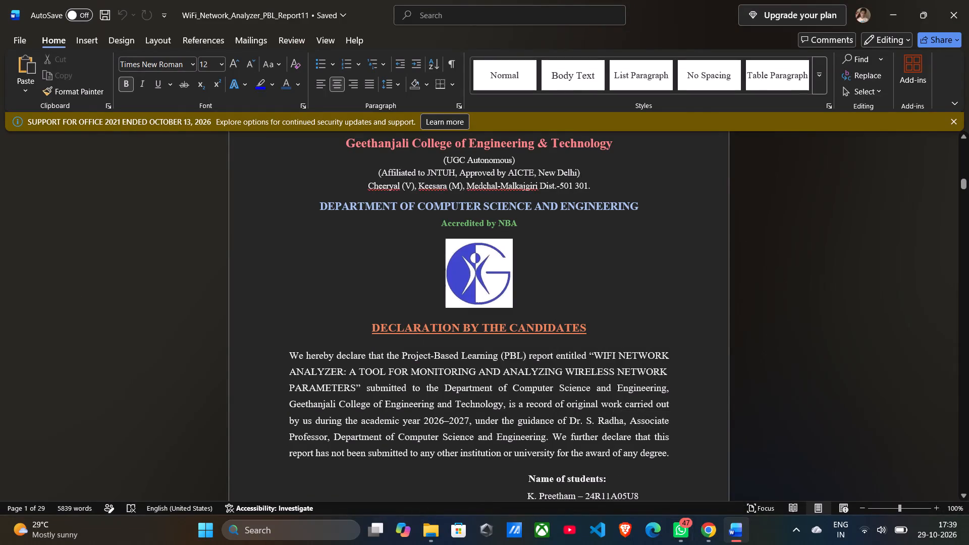
pyautogui.scroll(5, 582, 381)
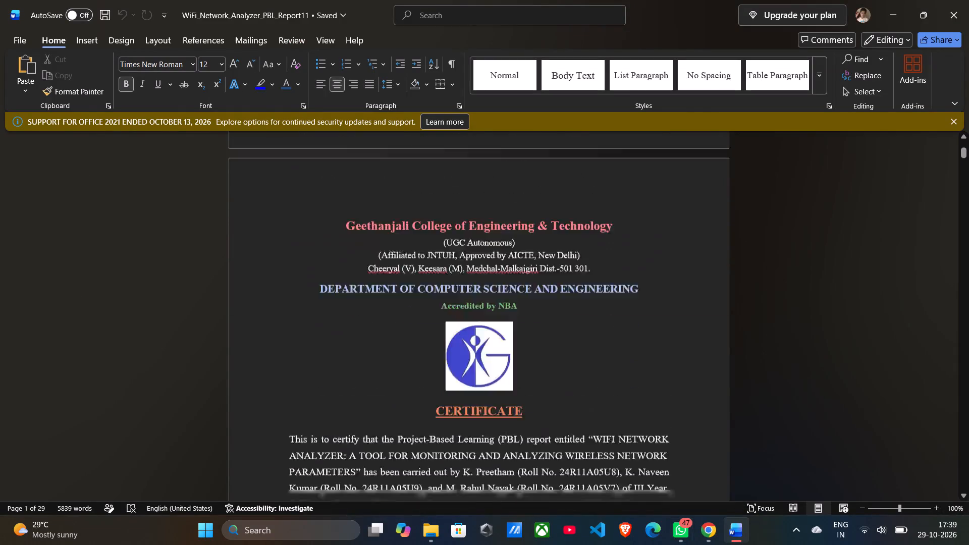
pyautogui.scroll(2, 582, 381)
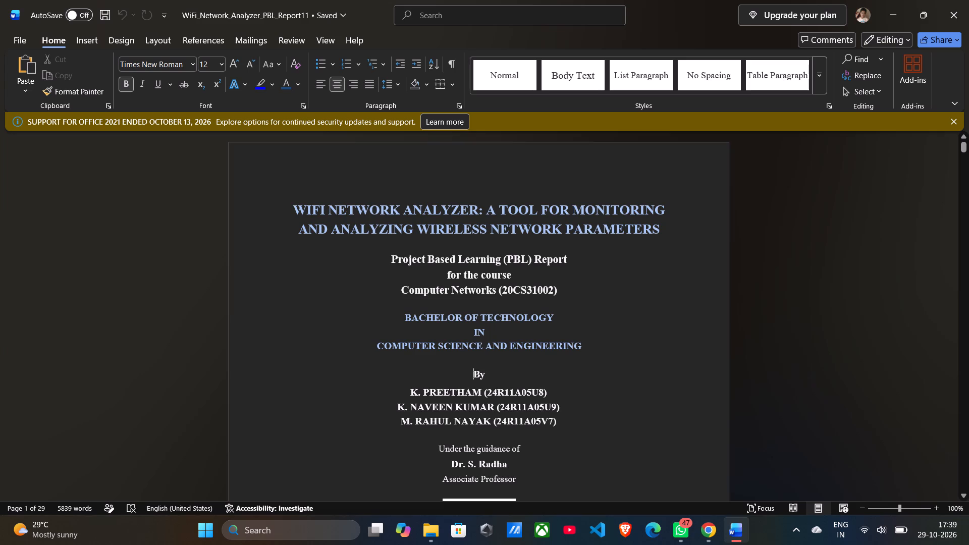